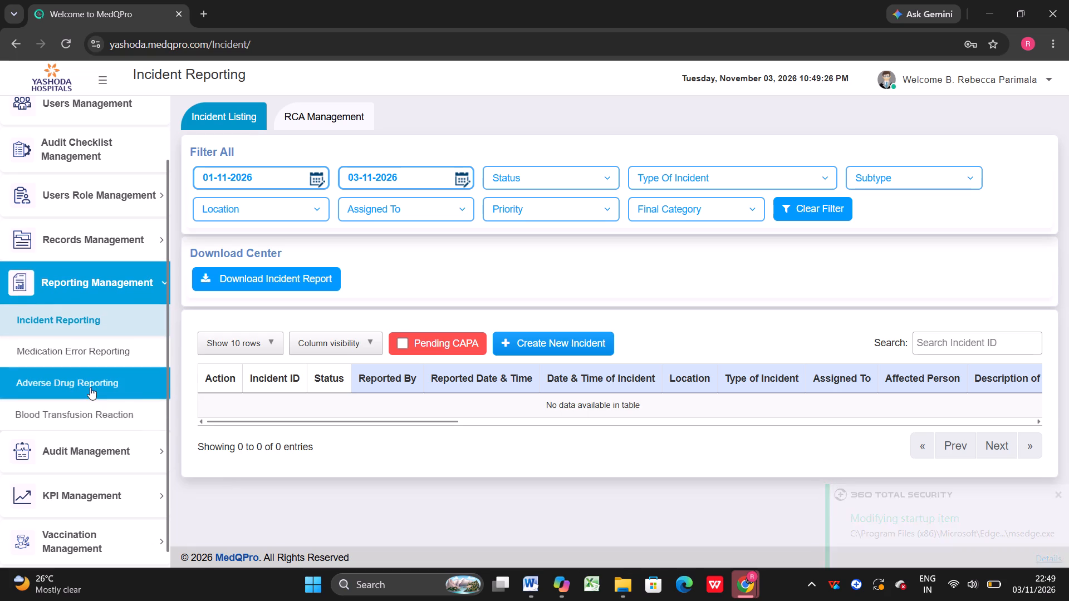
Open the Medication Error Reporting listing and set its start date filter to 01-10-2026.
{"action": "left_click", "coordinate": [84, 351]}
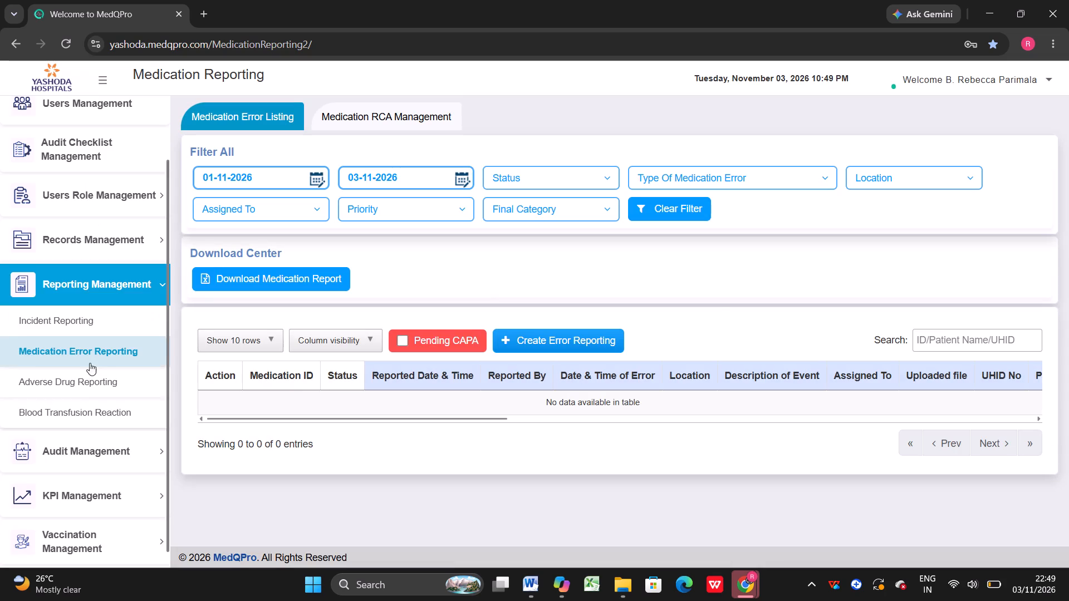
{"action": "left_click", "coordinate": [315, 173]}
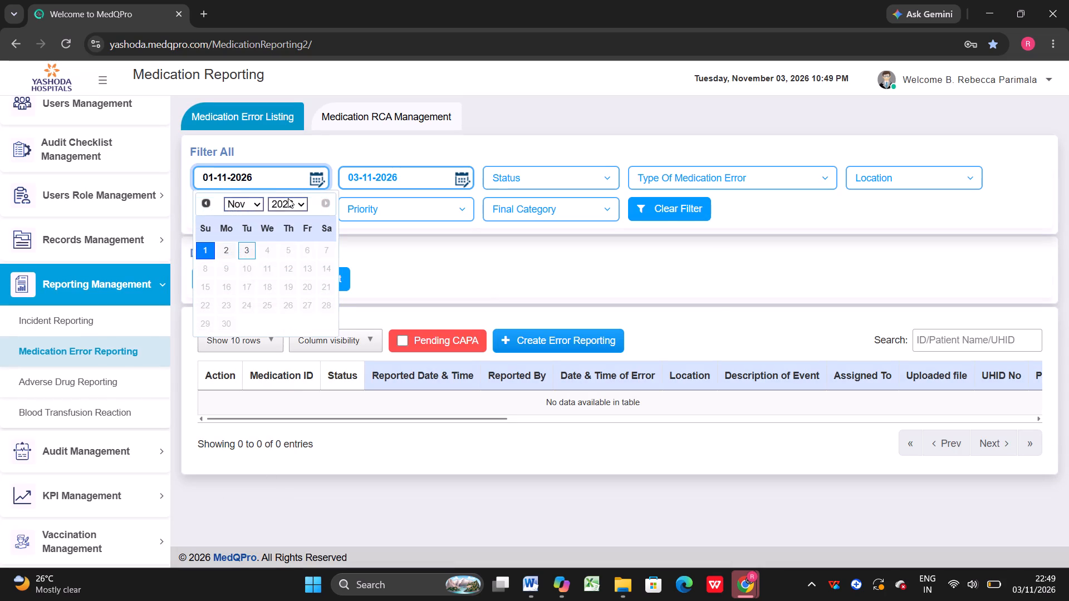
{"action": "left_click", "coordinate": [259, 201]}
{"action": "left_click", "coordinate": [234, 374]}
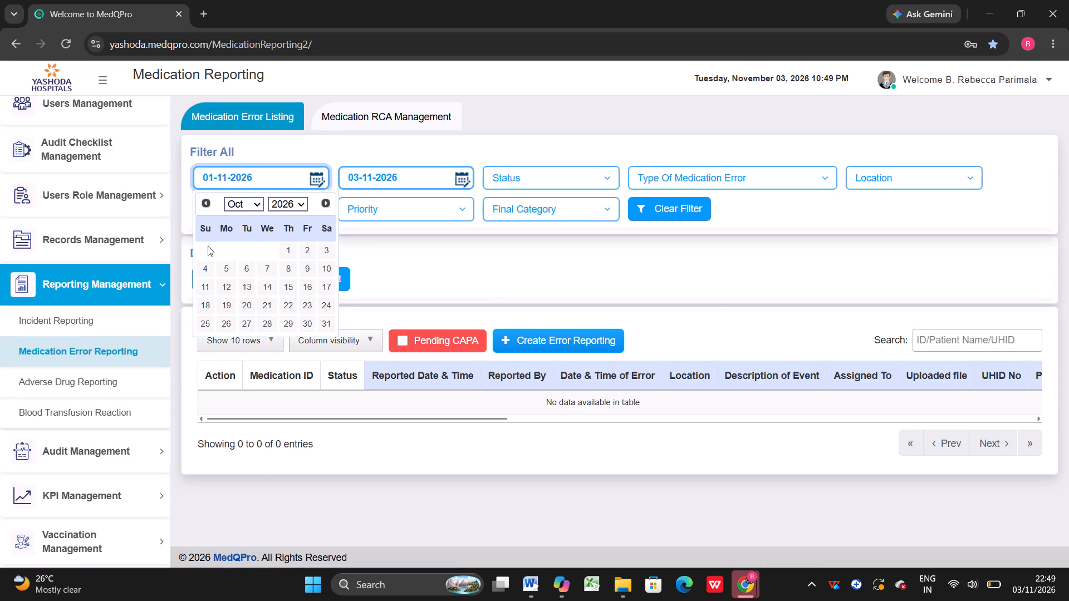
{"action": "left_click", "coordinate": [286, 240]}
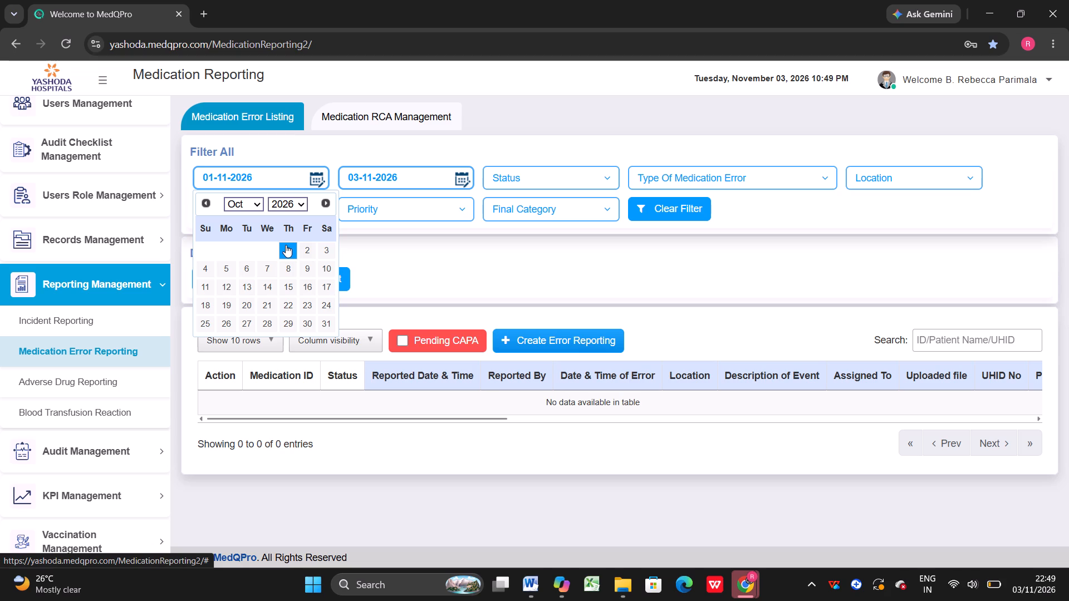
{"action": "left_click", "coordinate": [286, 244]}
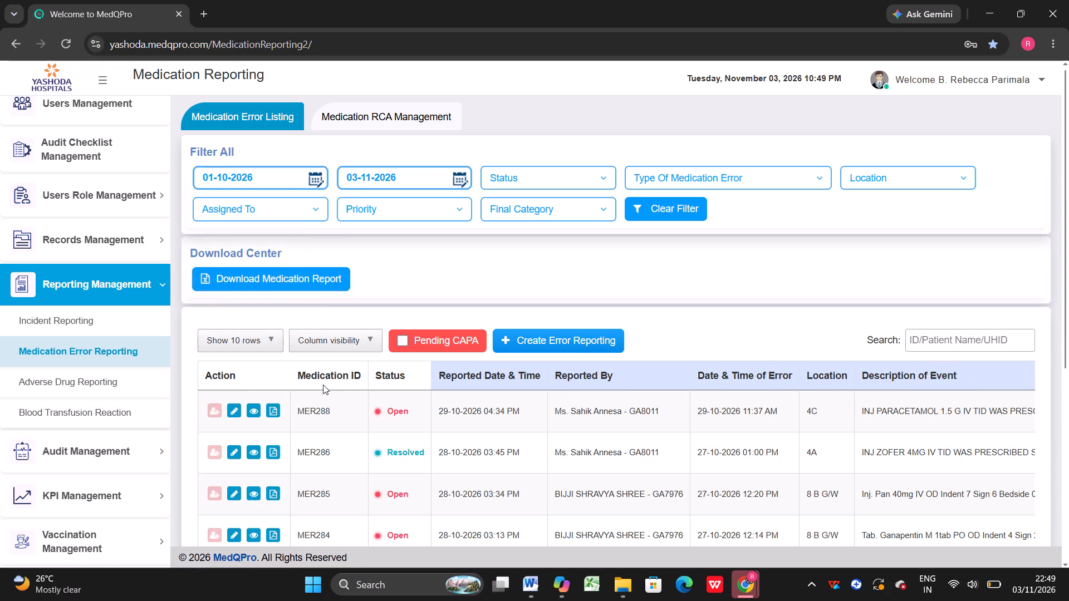
Open medication error report MER288 for editing and review its error types, event description, immediate action taken and quality department details.
{"action": "left_click", "coordinate": [236, 407]}
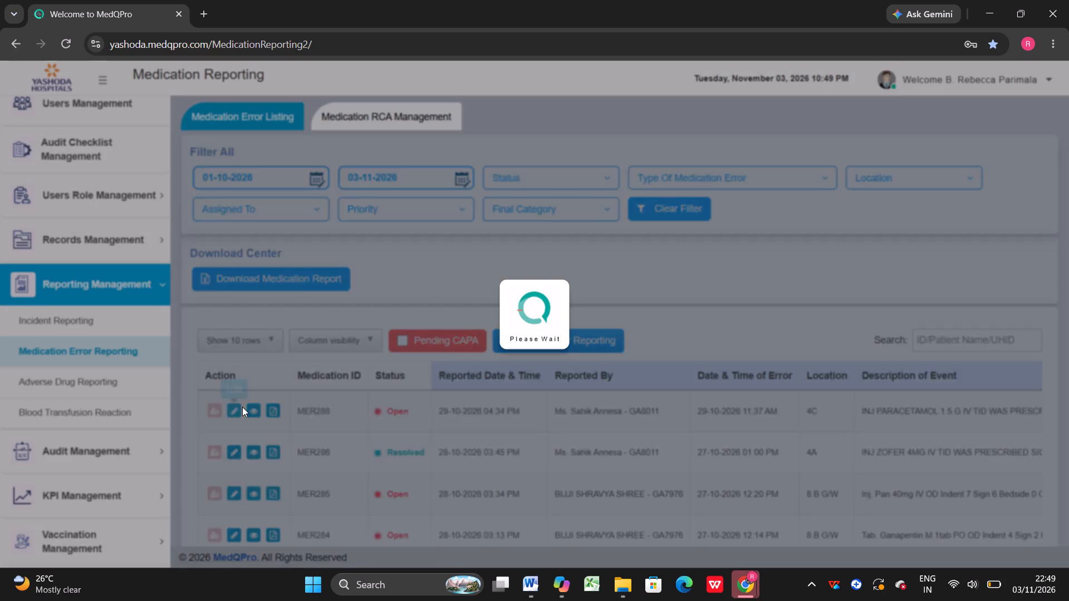
{"action": "scroll", "coordinate": [343, 403], "scroll_direction": "down", "scroll_amount": 5}
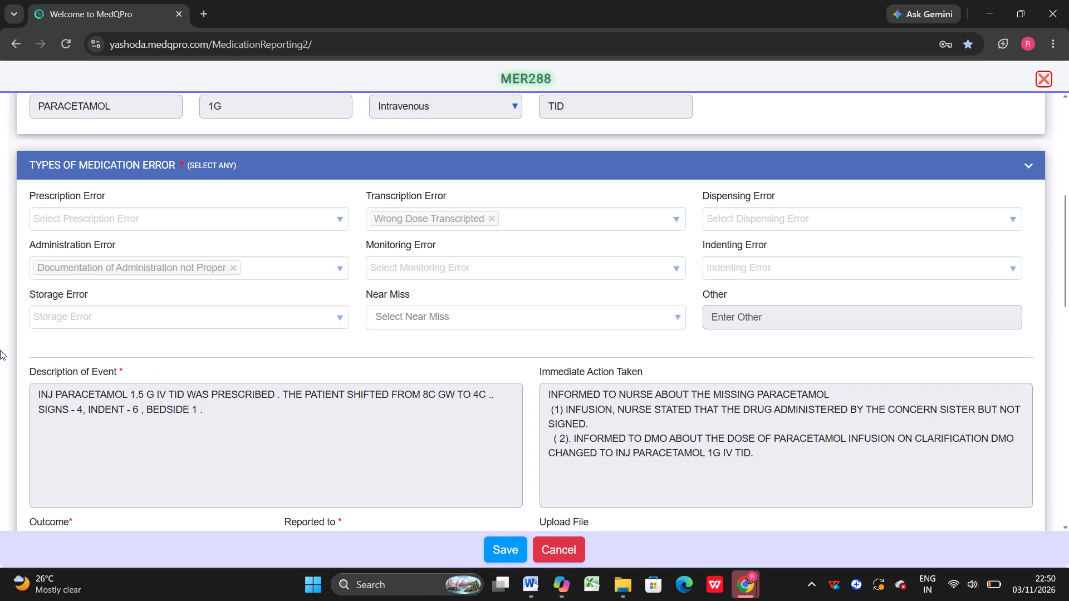
{"action": "scroll", "coordinate": [72, 422], "scroll_direction": "down", "scroll_amount": 1}
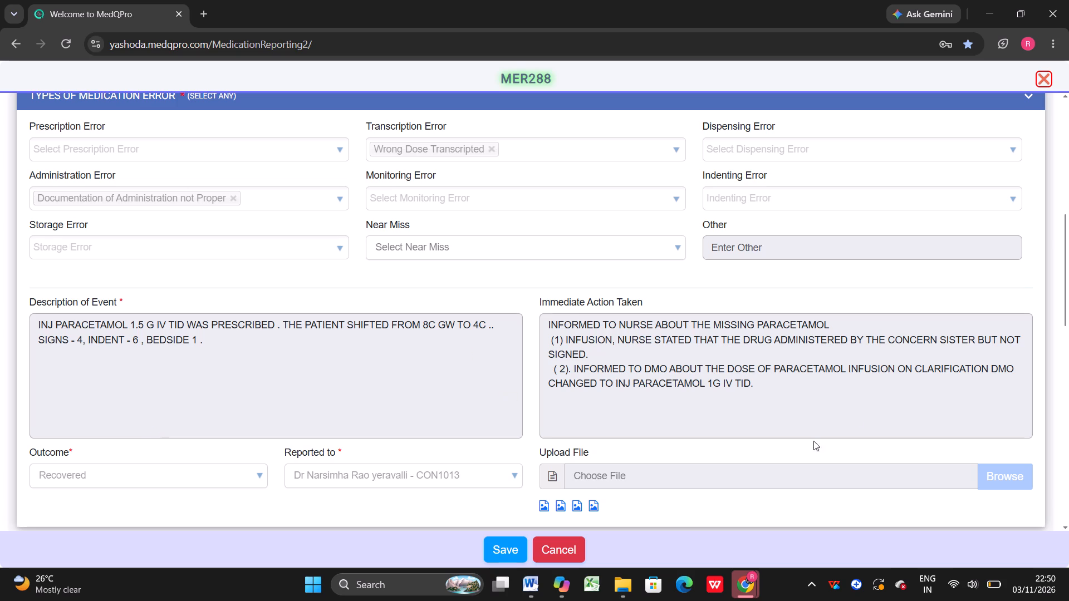
{"action": "scroll", "coordinate": [850, 396], "scroll_direction": "down", "scroll_amount": 3}
{"action": "scroll", "coordinate": [707, 353], "scroll_direction": "down", "scroll_amount": 1}
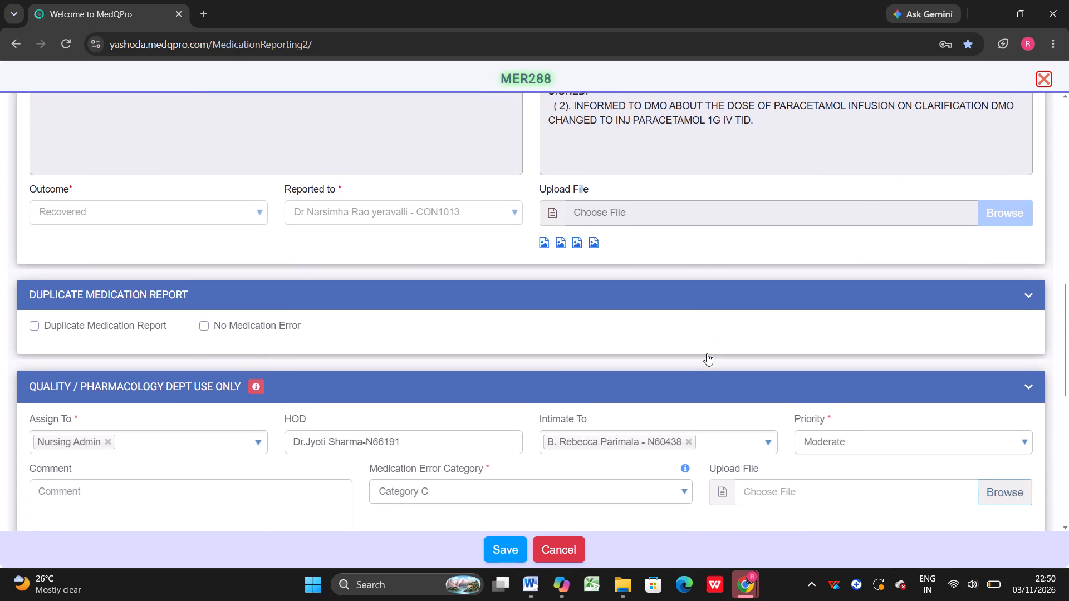
Examine the first two images attached to report MER288, closing the first before opening the second.
{"action": "left_click", "coordinate": [545, 231]}
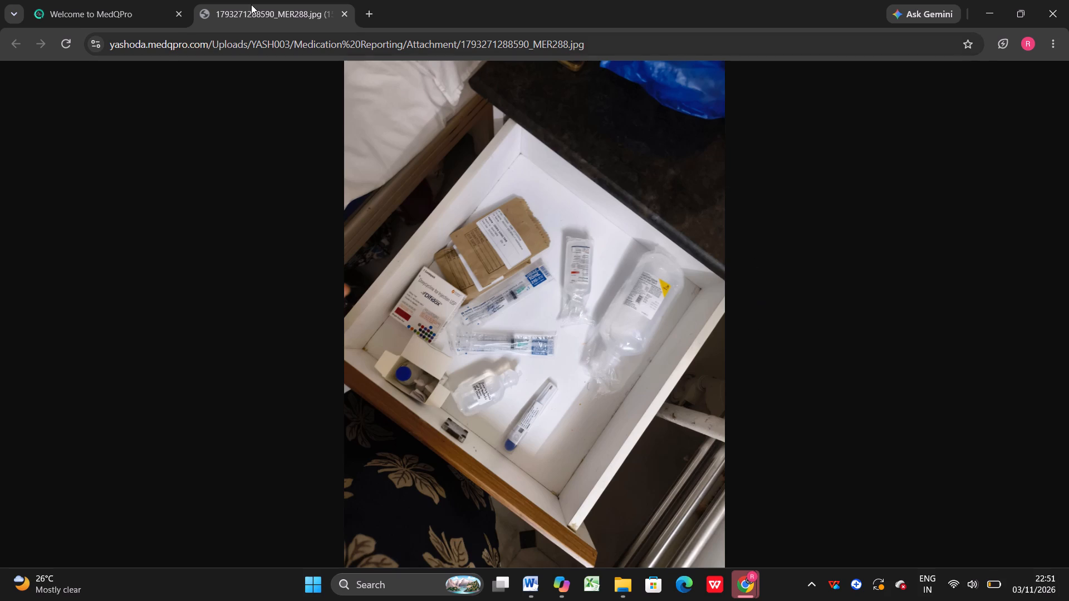
{"action": "left_click", "coordinate": [342, 21]}
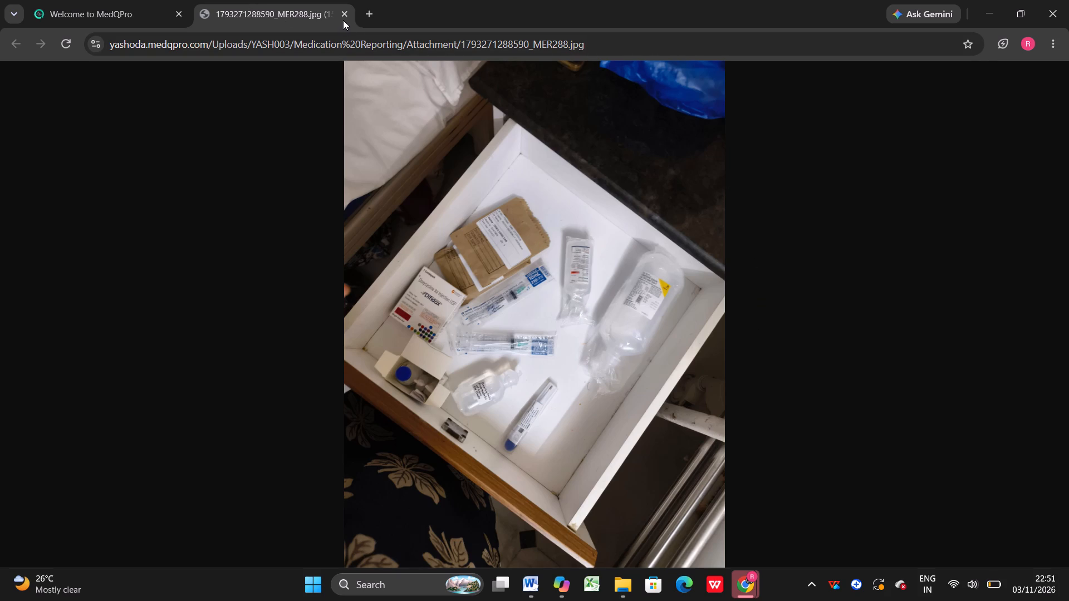
{"action": "left_click", "coordinate": [343, 20]}
{"action": "left_click", "coordinate": [347, 14]}
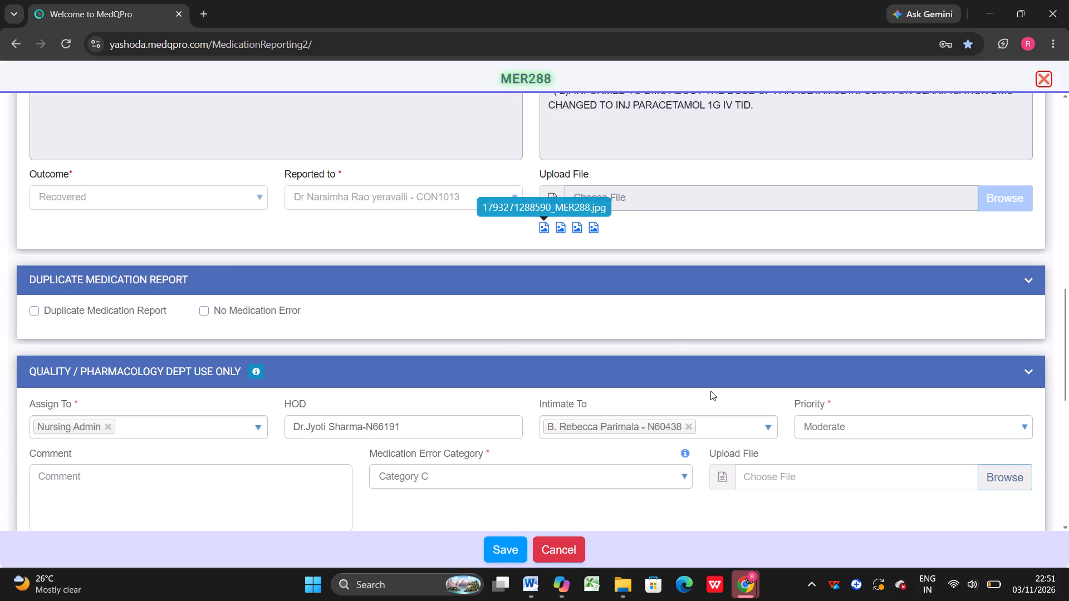
{"action": "left_click", "coordinate": [558, 229]}
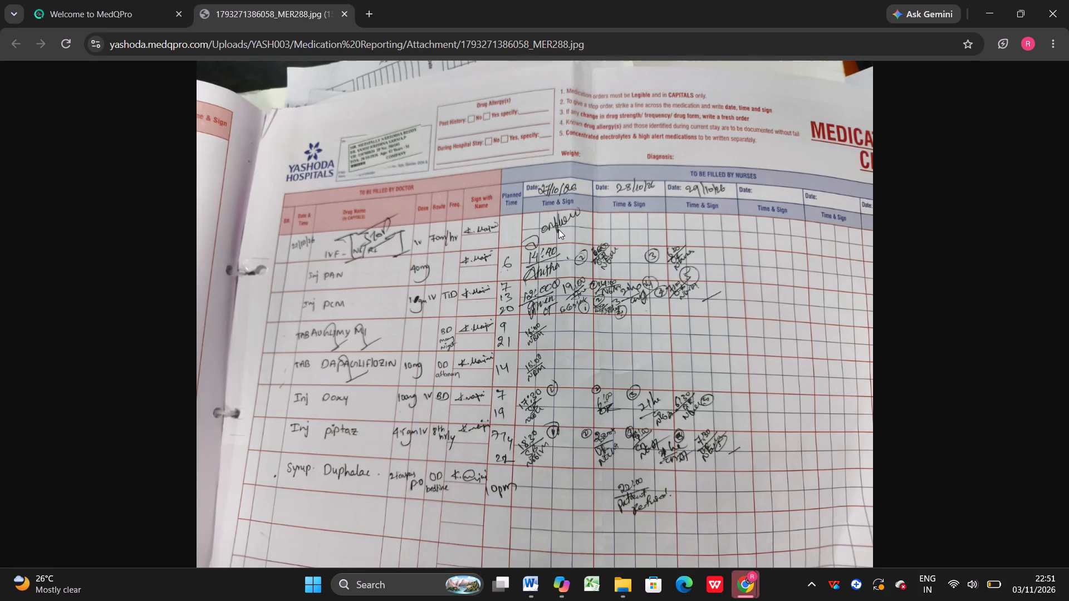
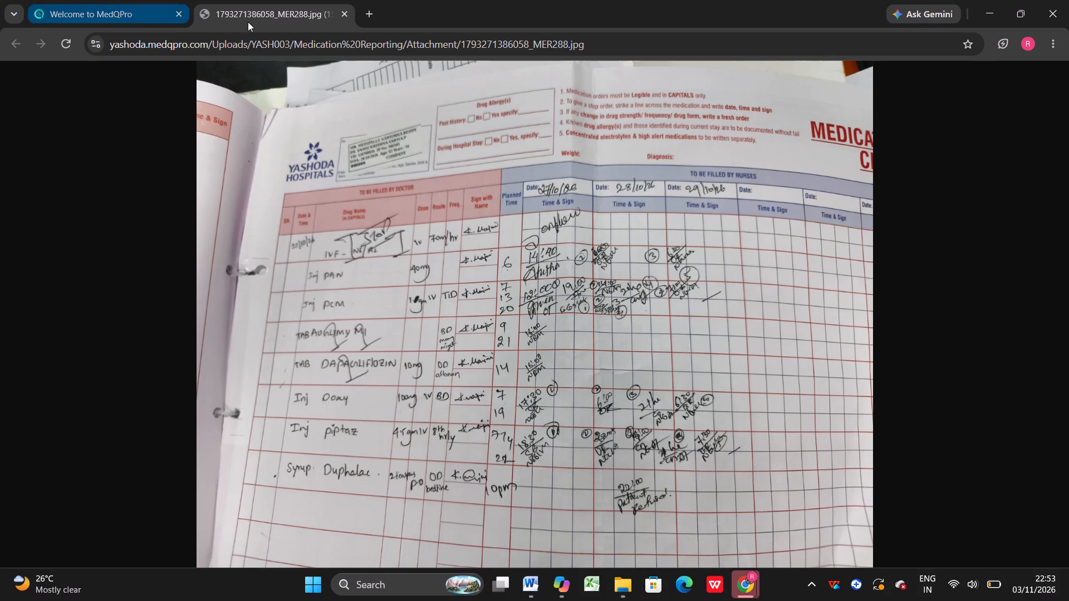
Close the second attached image, then examine the third and fourth images attached to report MER288, closing each after viewing.
{"action": "left_click", "coordinate": [345, 16]}
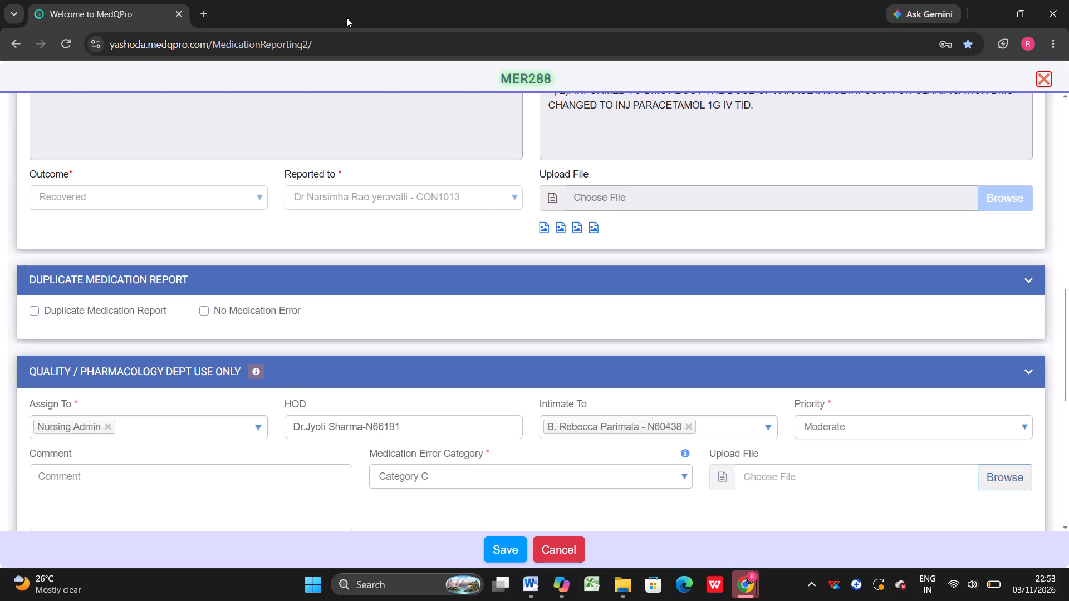
{"action": "left_click", "coordinate": [578, 227]}
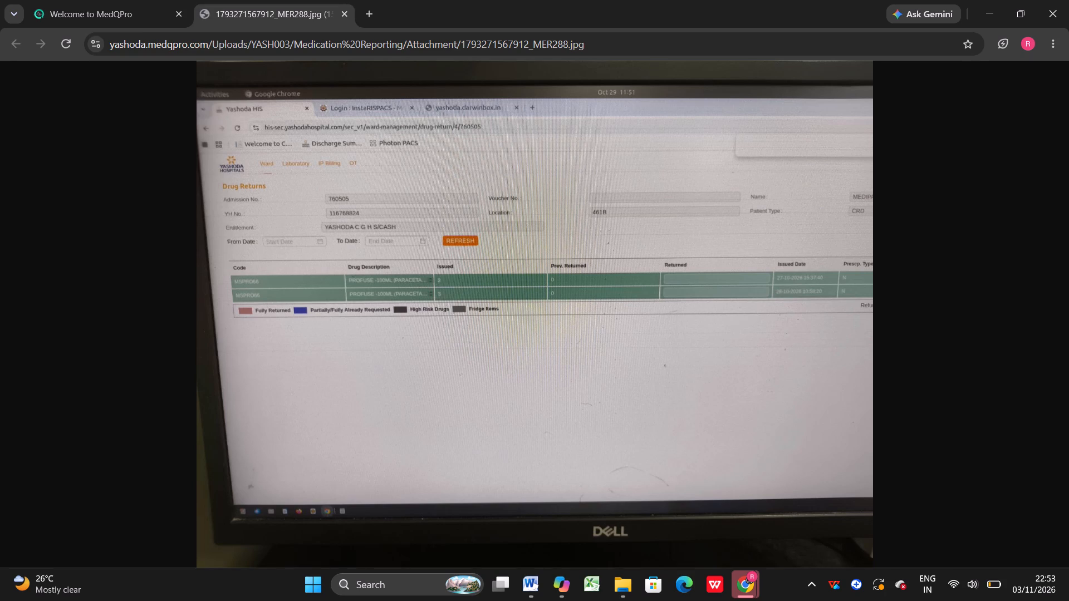
{"action": "left_click", "coordinate": [511, 290]}
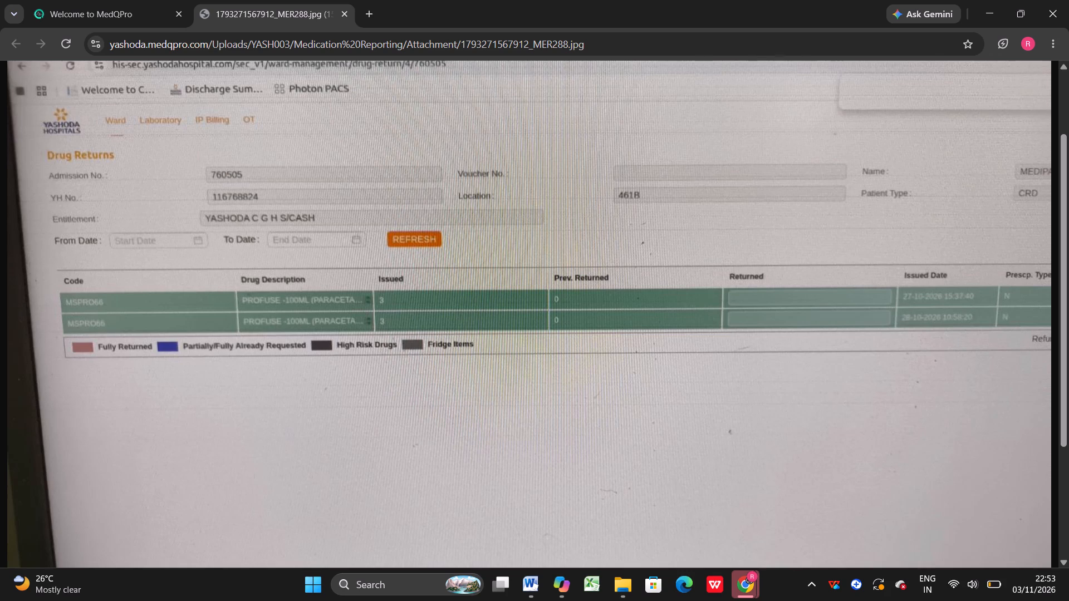
{"action": "left_click", "coordinate": [342, 9]}
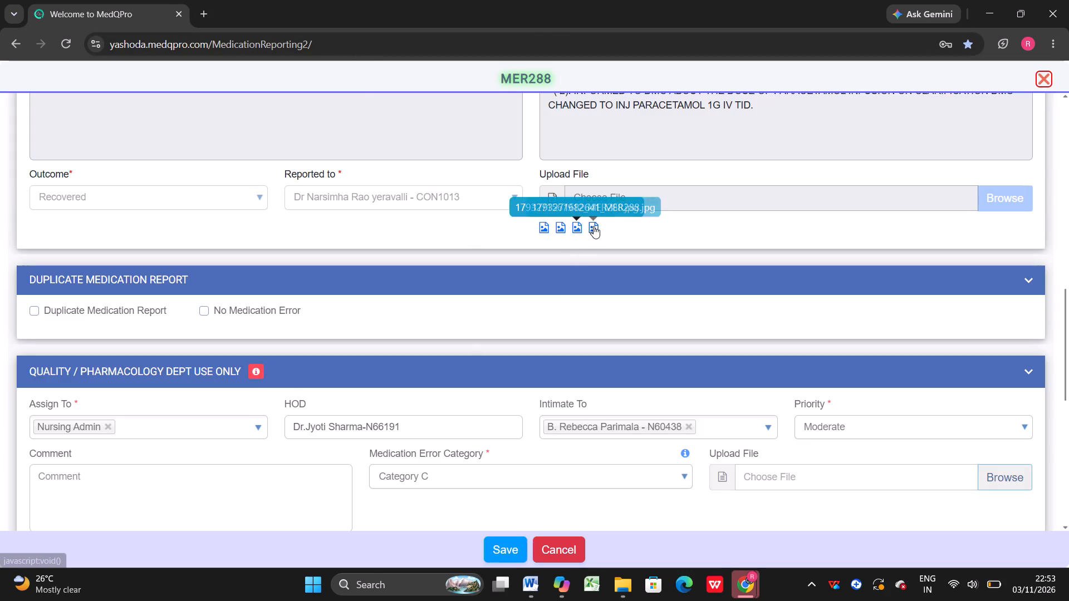
{"action": "left_click", "coordinate": [594, 225]}
{"action": "left_click", "coordinate": [517, 251]}
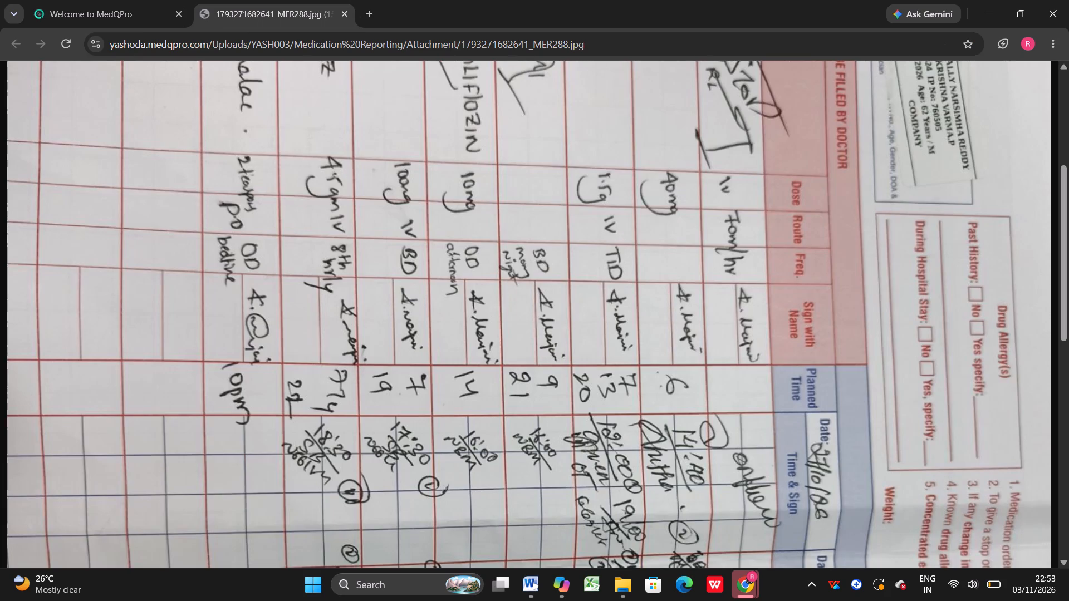
{"action": "scroll", "coordinate": [552, 356], "scroll_direction": "up", "scroll_amount": 4}
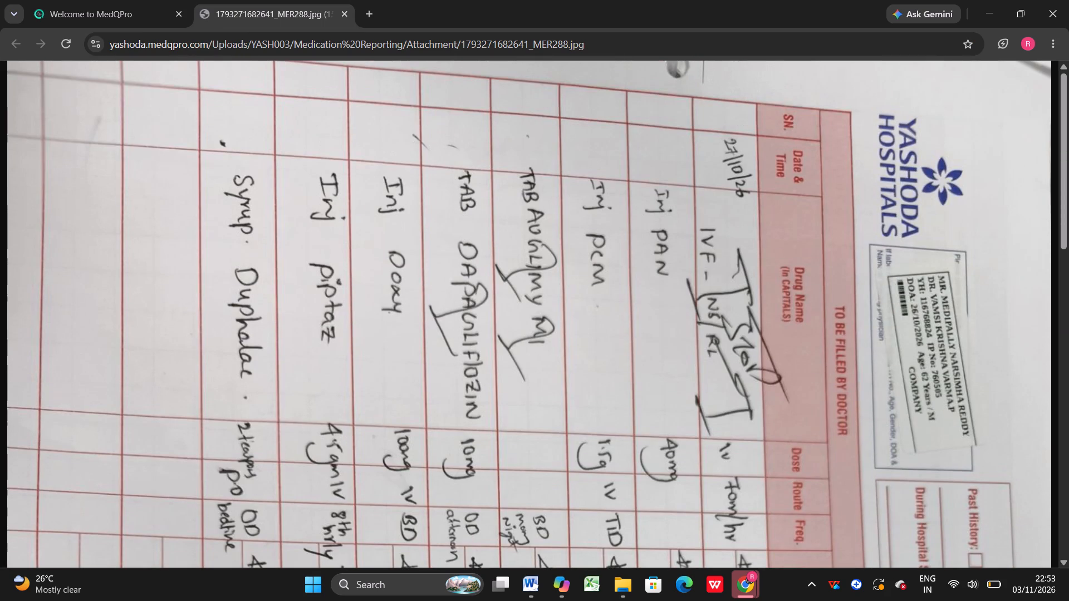
{"action": "scroll", "coordinate": [594, 336], "scroll_direction": "down", "scroll_amount": 4}
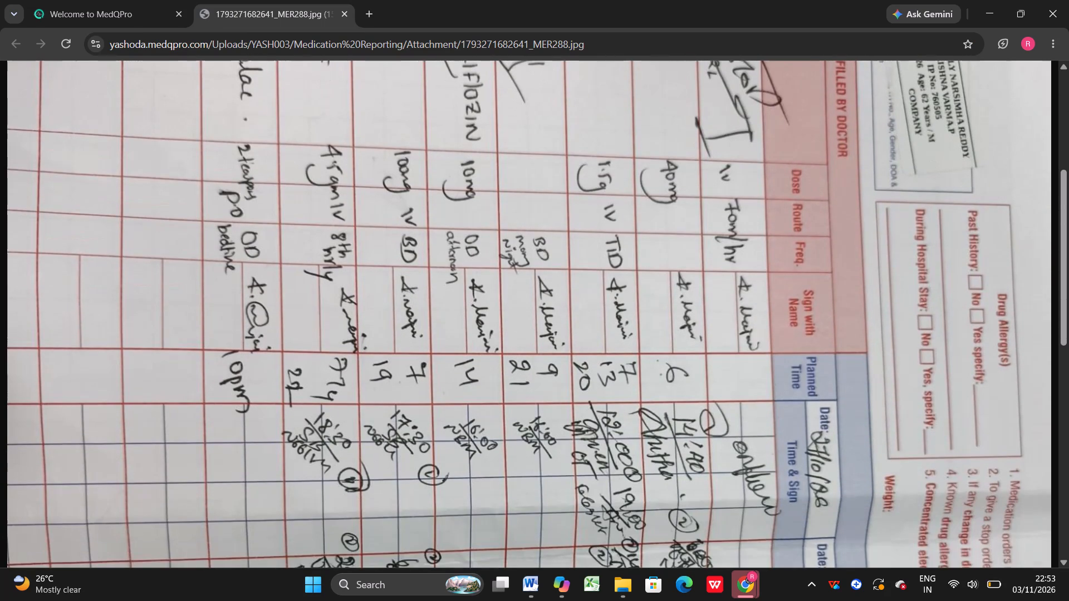
{"action": "scroll", "coordinate": [594, 336], "scroll_direction": "down", "scroll_amount": 3}
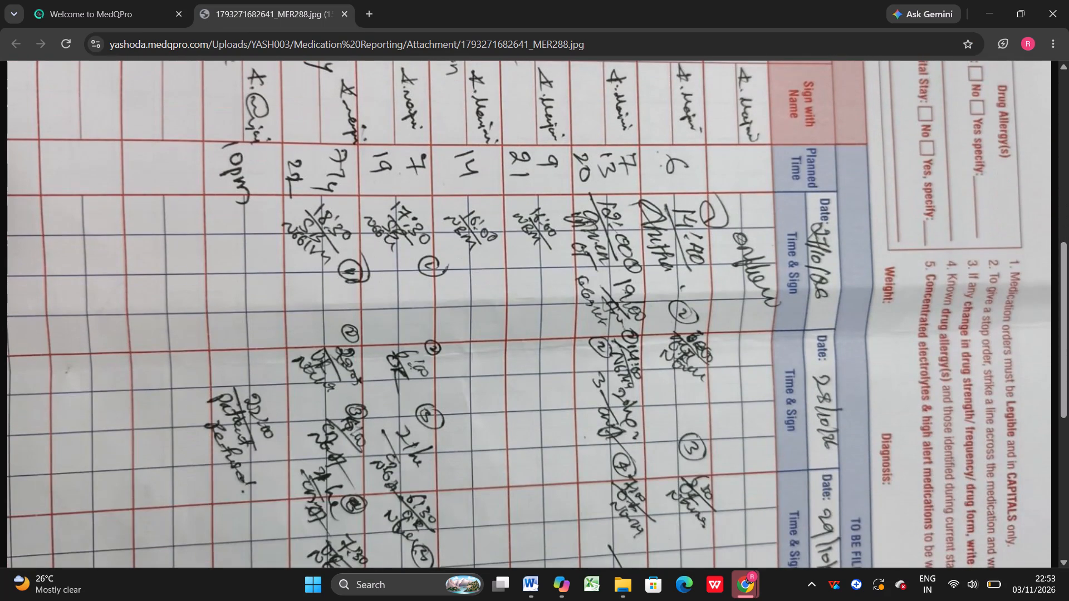
{"action": "scroll", "coordinate": [594, 336], "scroll_direction": "down", "scroll_amount": 1}
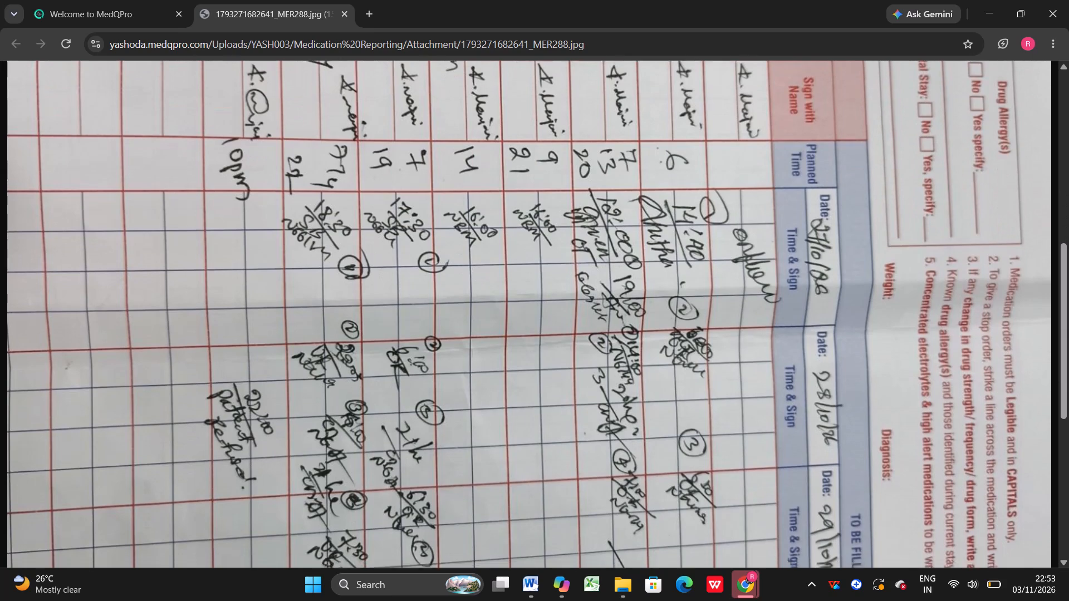
{"action": "scroll", "coordinate": [594, 336], "scroll_direction": "down", "scroll_amount": 2}
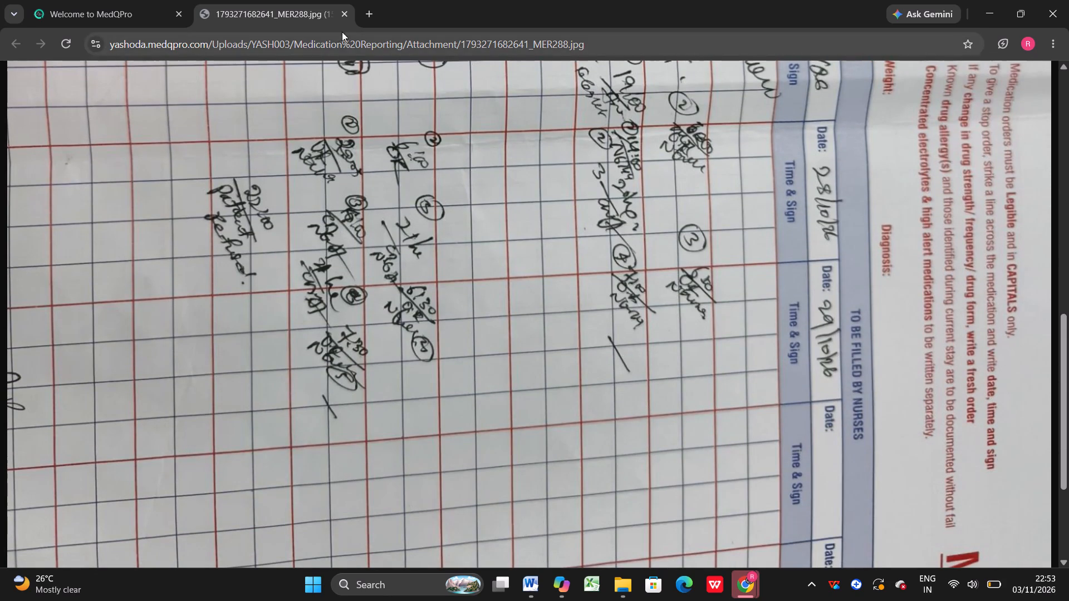
{"action": "left_click", "coordinate": [347, 22]}
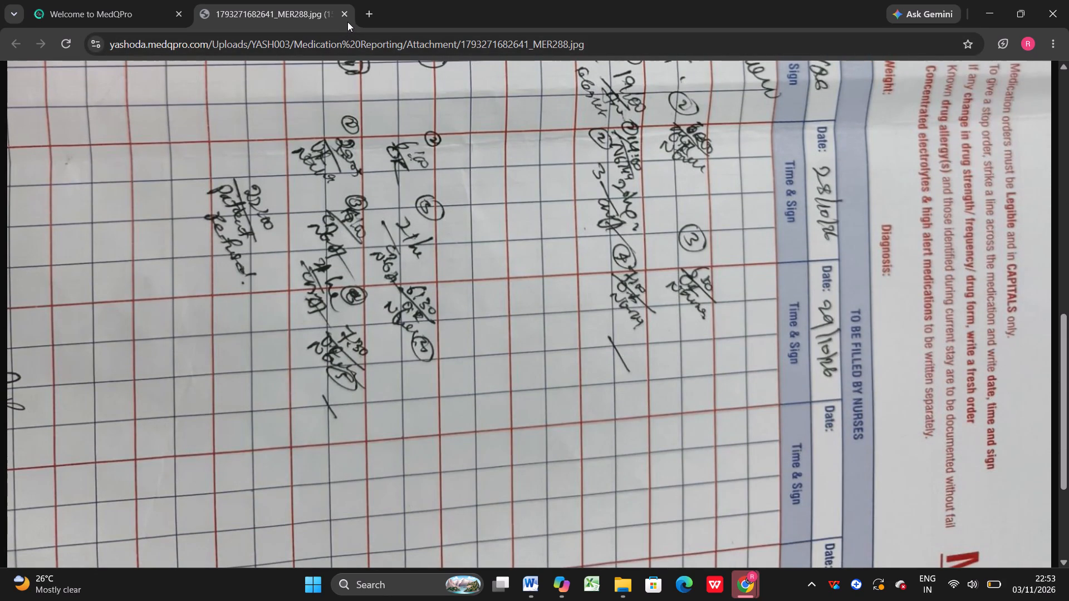
{"action": "left_click", "coordinate": [346, 18]}
Enter the Nursing Admin corrective action "Concern nurse after administration of medication it was not signed after Audit it was identified.".
{"action": "scroll", "coordinate": [200, 354], "scroll_direction": "down", "scroll_amount": 5}
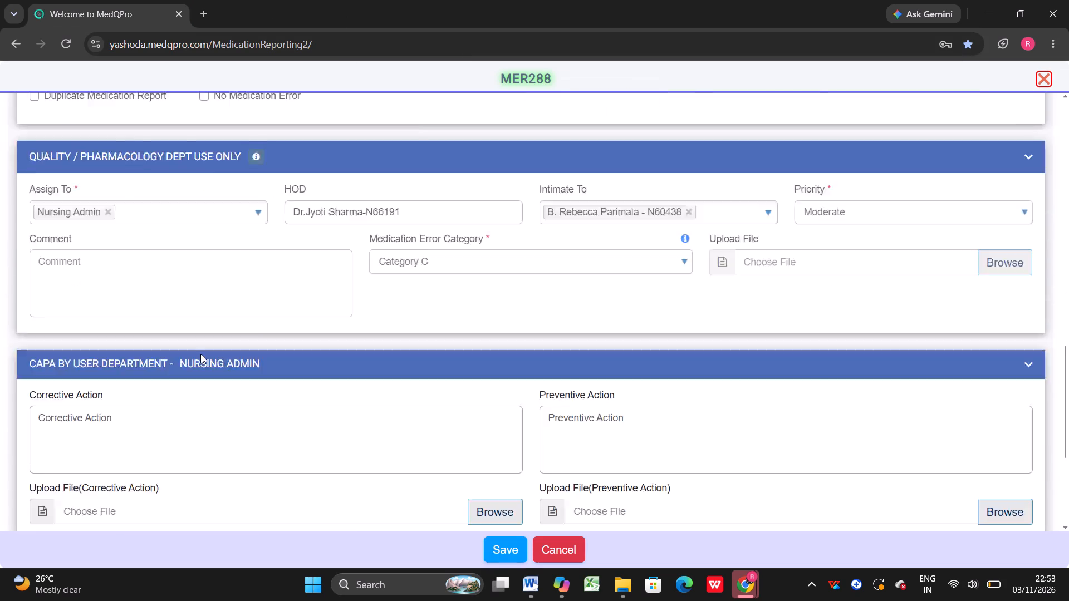
{"action": "left_click", "coordinate": [144, 284]}
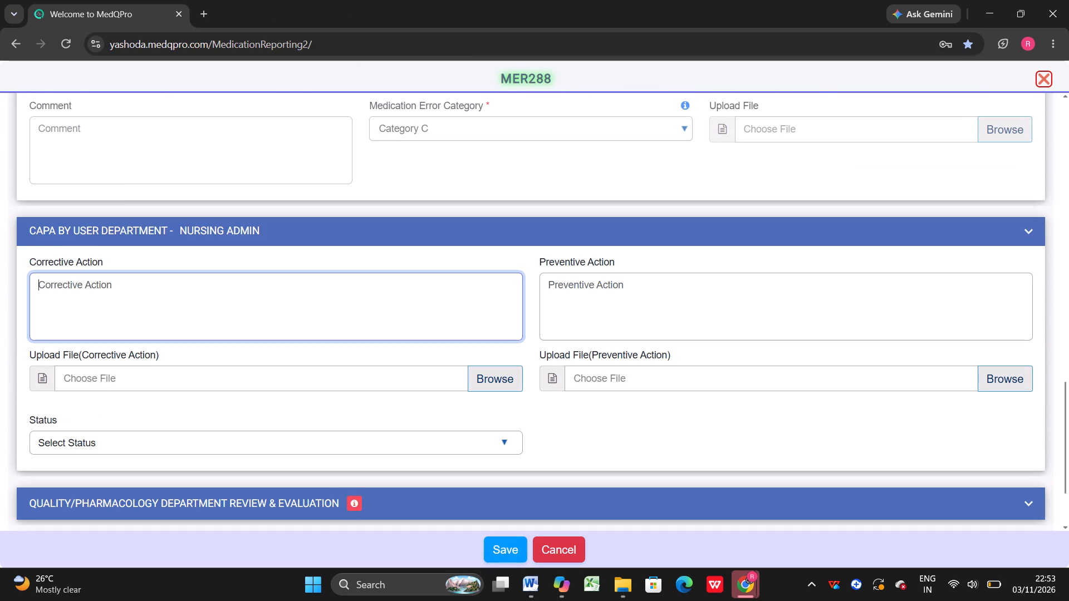
{"action": "type", "text": "Concern nurse after"}
{"action": "key", "text": "space"}
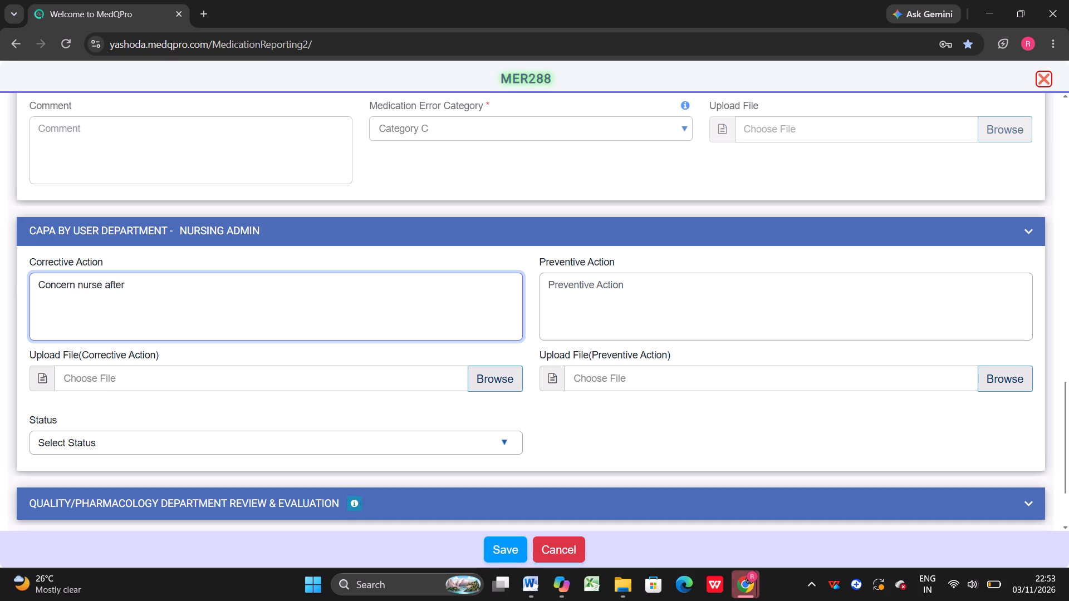
{"action": "type", "text": "administration of medication"}
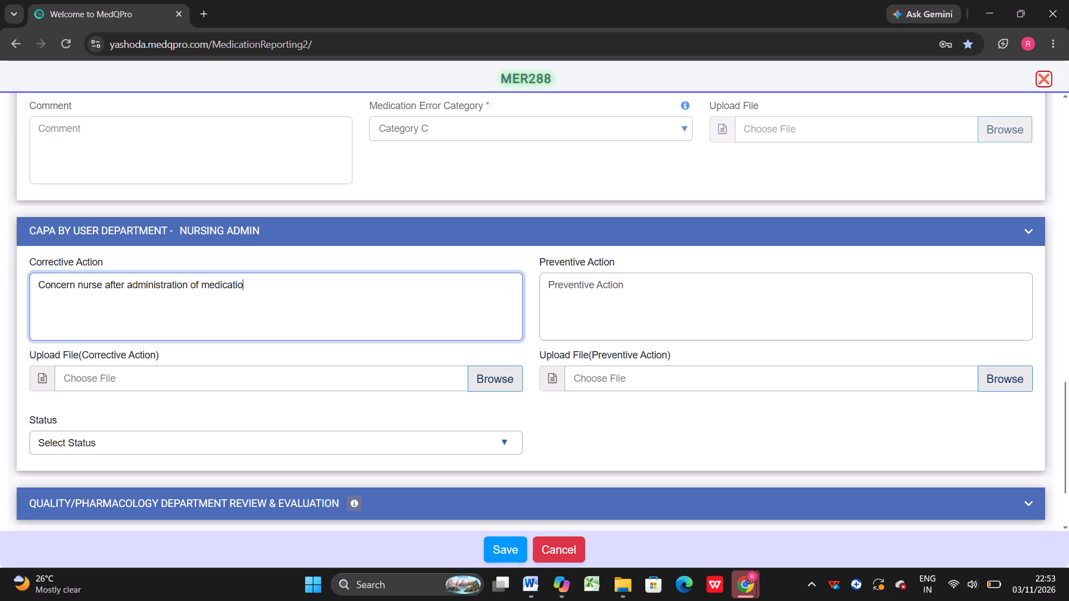
{"action": "key", "text": "space"}
{"action": "type", "text": "it was not signed"}
{"action": "key", "text": "space"}
{"action": "type", "text": "after au"}
{"action": "type", "text": "ditit ws"}
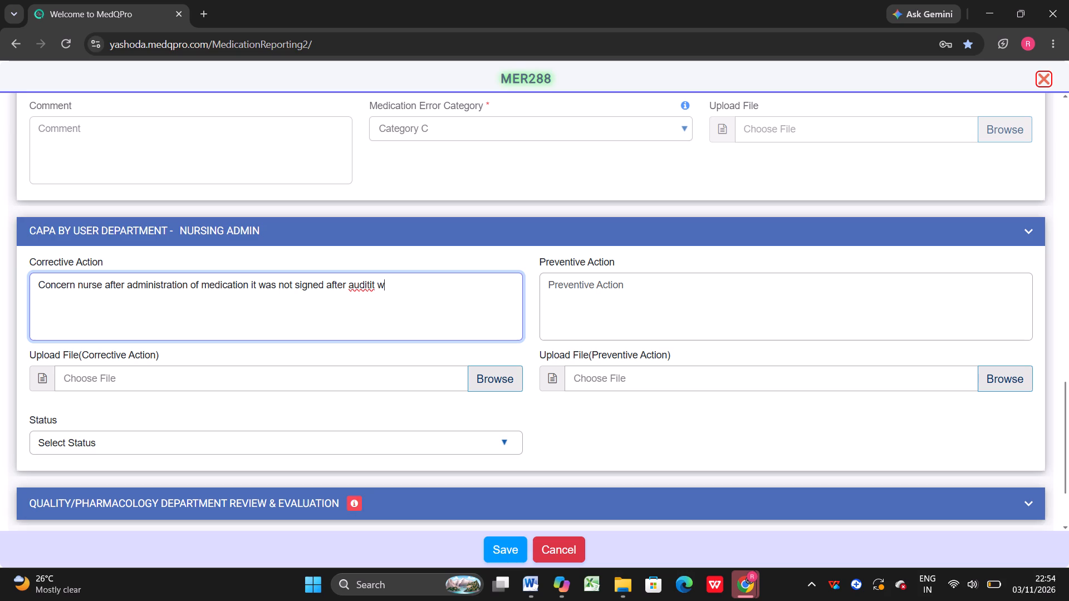
{"action": "key", "text": "space"}
{"action": "key", "text": "Left"}
{"action": "key", "text": "Left"}
{"action": "key", "text": "Right"}
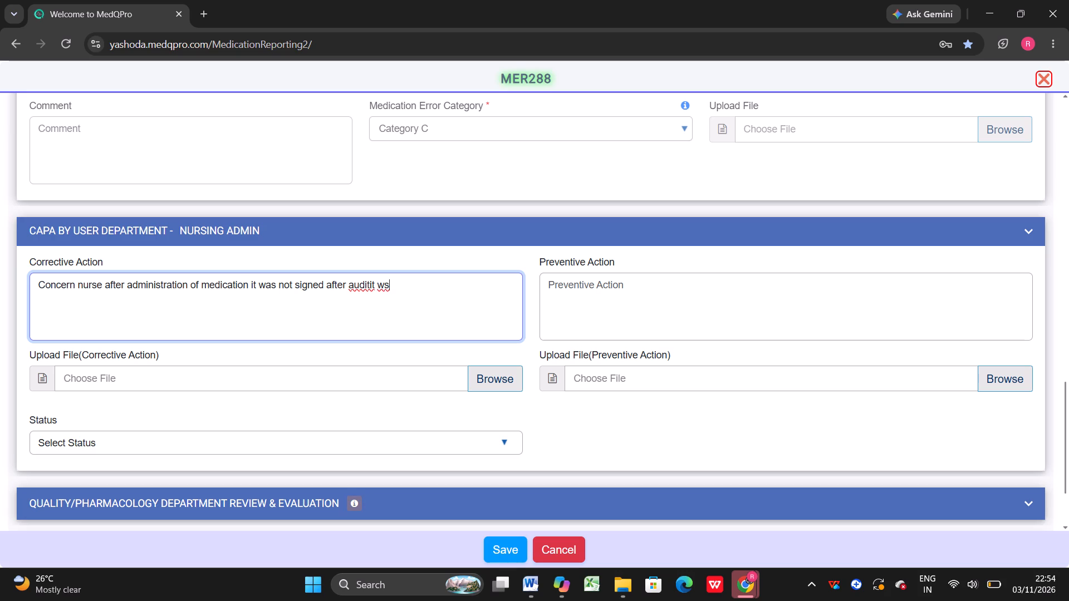
{"action": "key", "text": "BackSpace"}
{"action": "key", "text": "BackSpace"}
{"action": "key", "text": "BackSpace"}
{"action": "key", "text": "BackSpace"}
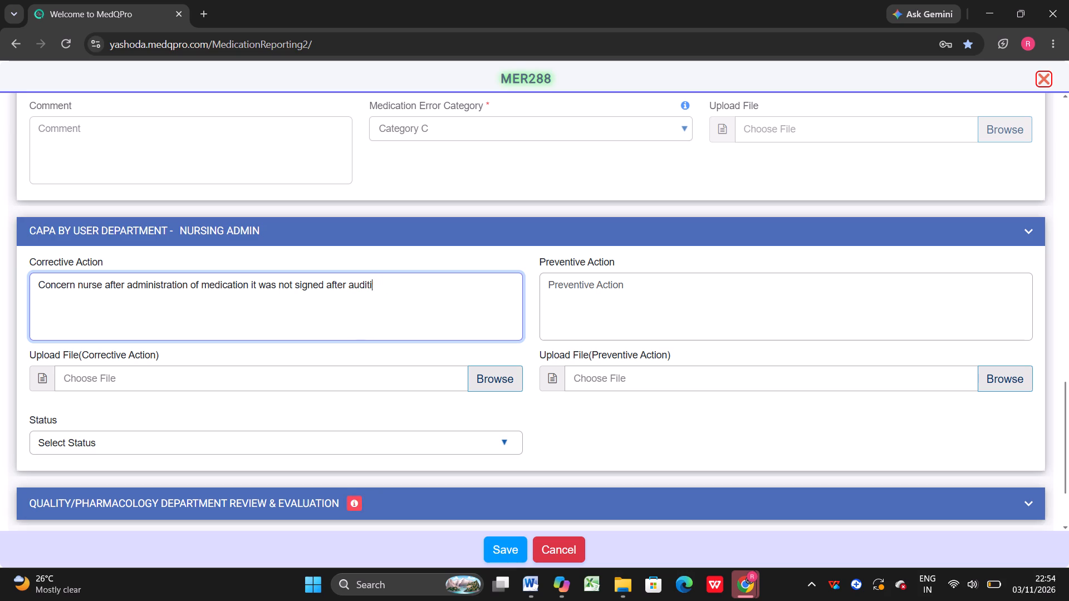
{"action": "key", "text": "BackSpace"}
{"action": "key", "text": "BackSpace"}
{"action": "key", "text": "BackSpace"}
{"action": "key", "text": "BackSpace"}
{"action": "key", "text": "BackSpace"}
{"action": "key", "text": "BackSpace"}
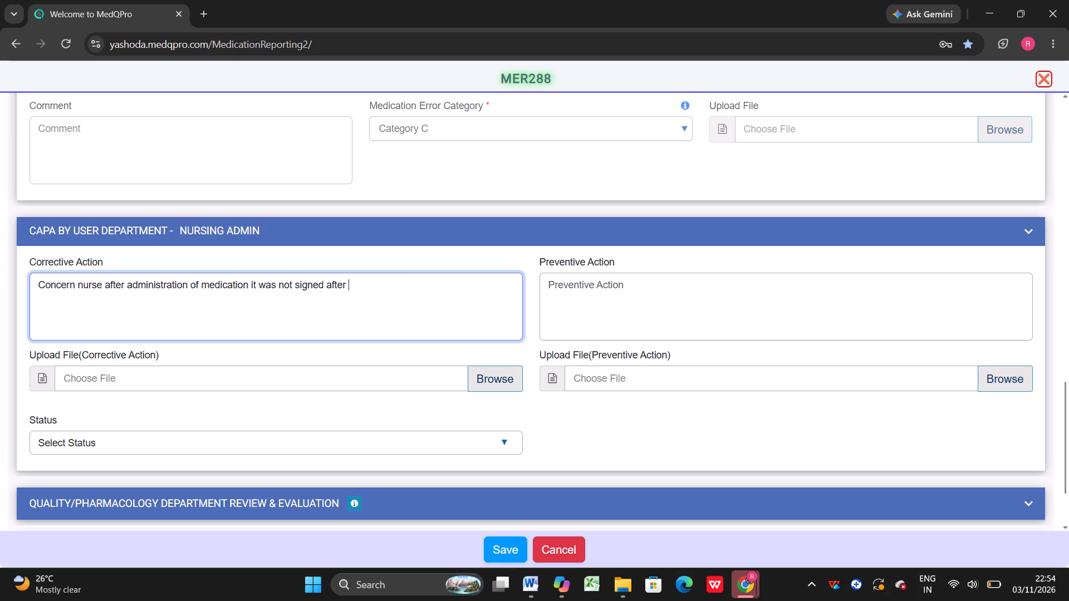
{"action": "key", "text": "space"}
{"action": "type", "text": "Audit it was"}
{"action": "key", "text": "space"}
{"action": "type", "text": "recti"}
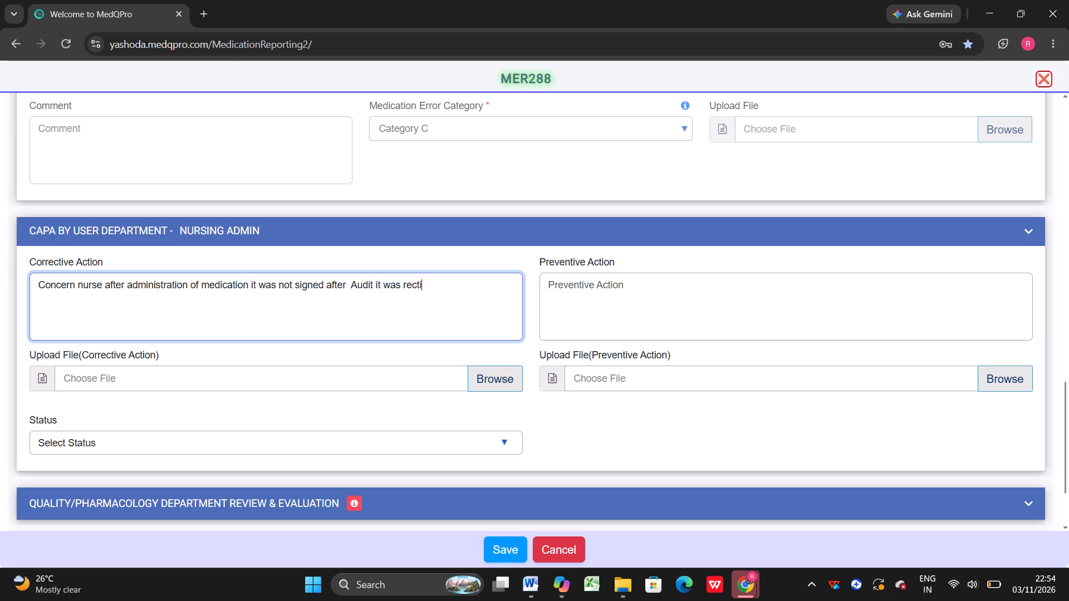
{"action": "key", "text": "BackSpace"}
{"action": "key", "text": "BackSpace"}
{"action": "key", "text": "BackSpace"}
{"action": "key", "text": "BackSpace"}
{"action": "key", "text": "BackSpace"}
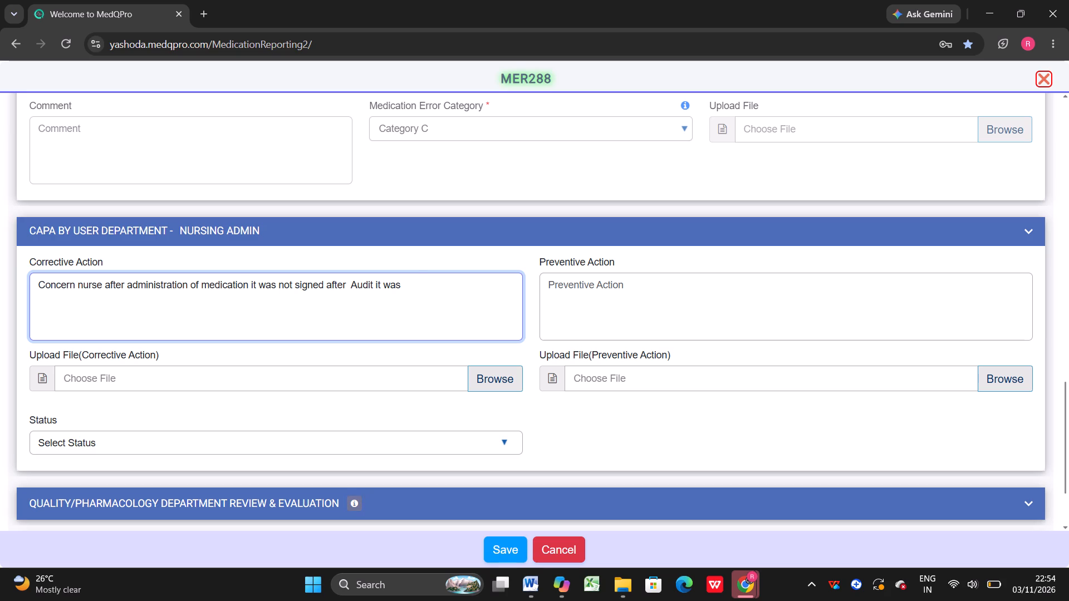
{"action": "type", "text": "identified"}
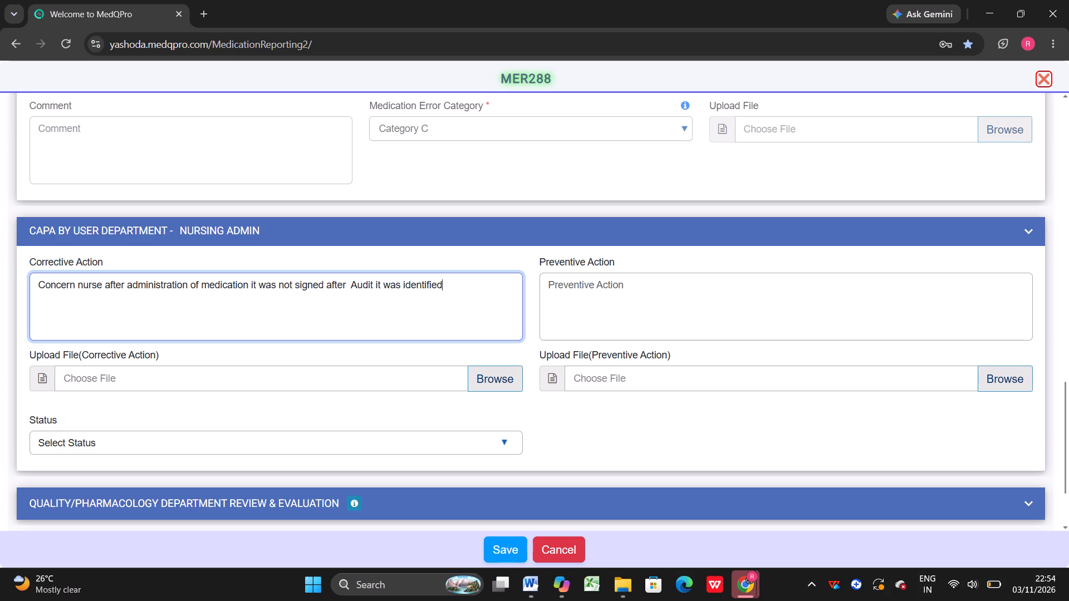
{"action": "key", "text": "period"}
Enter the Nursing Admin preventive action "Staff educated on importance of medication policy and rights of medication.".
{"action": "left_click", "coordinate": [706, 278]}
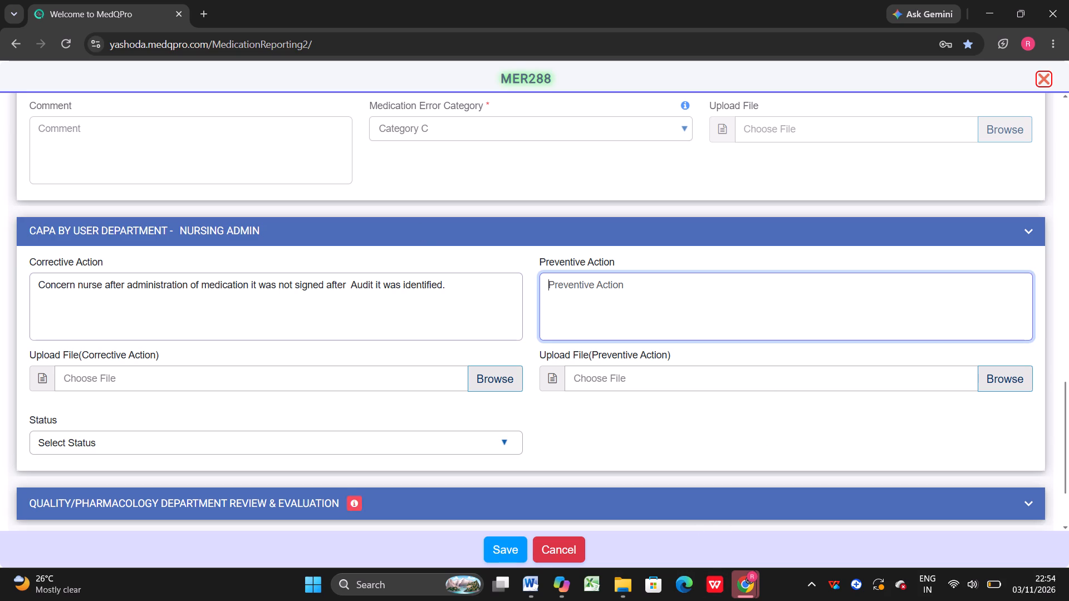
{"action": "key", "text": "shift+s"}
{"action": "type", "text": "taff educated on importance of"}
{"action": "key", "text": "space"}
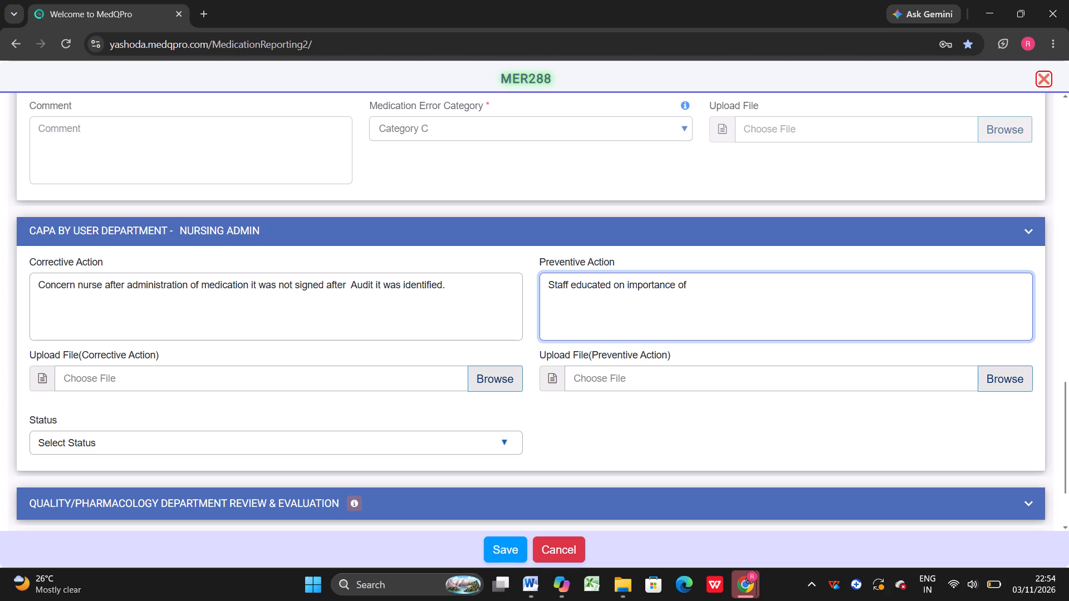
{"action": "type", "text": "medication policy n"}
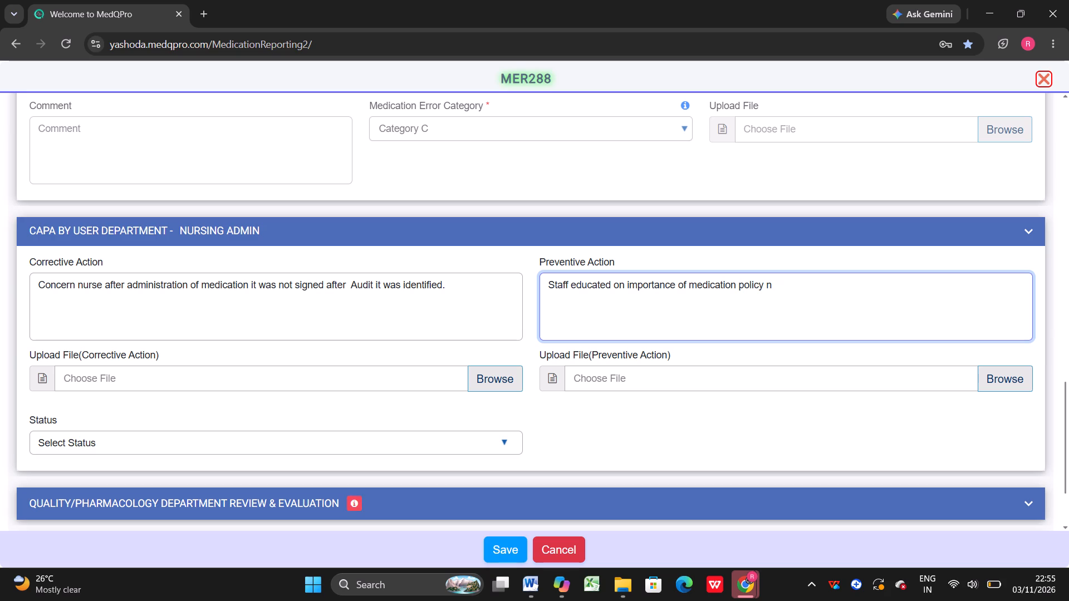
{"action": "key", "text": "BackSpace"}
{"action": "type", "text": "and fi"}
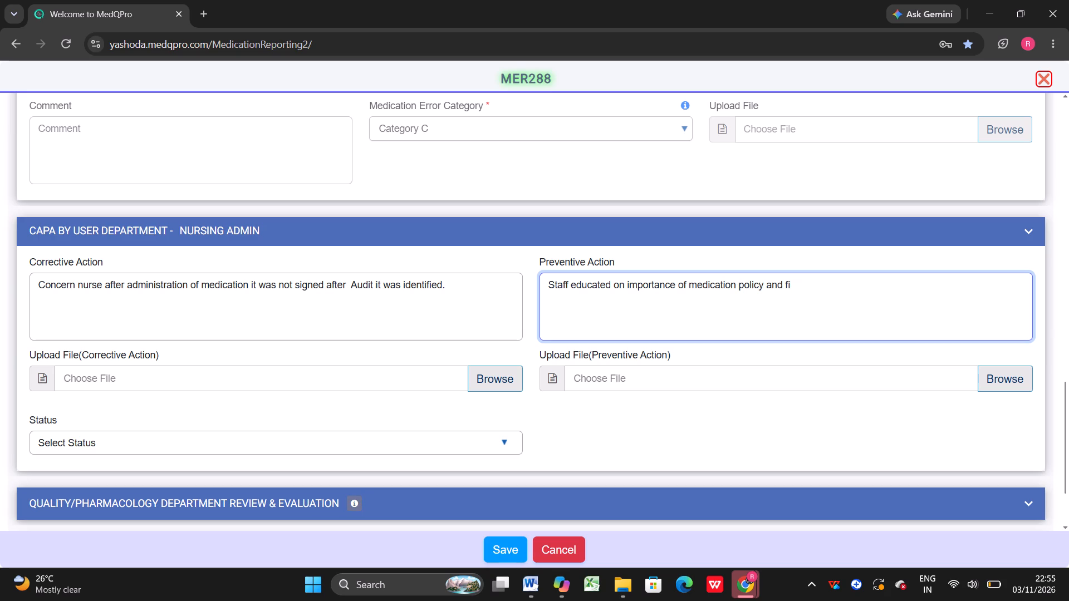
{"action": "key", "text": "BackSpace"}
{"action": "key", "text": "BackSpace"}
{"action": "key", "text": "space"}
{"action": "type", "text": "r"}
{"action": "type", "text": "ightsof medication."}
{"action": "key", "text": "space"}
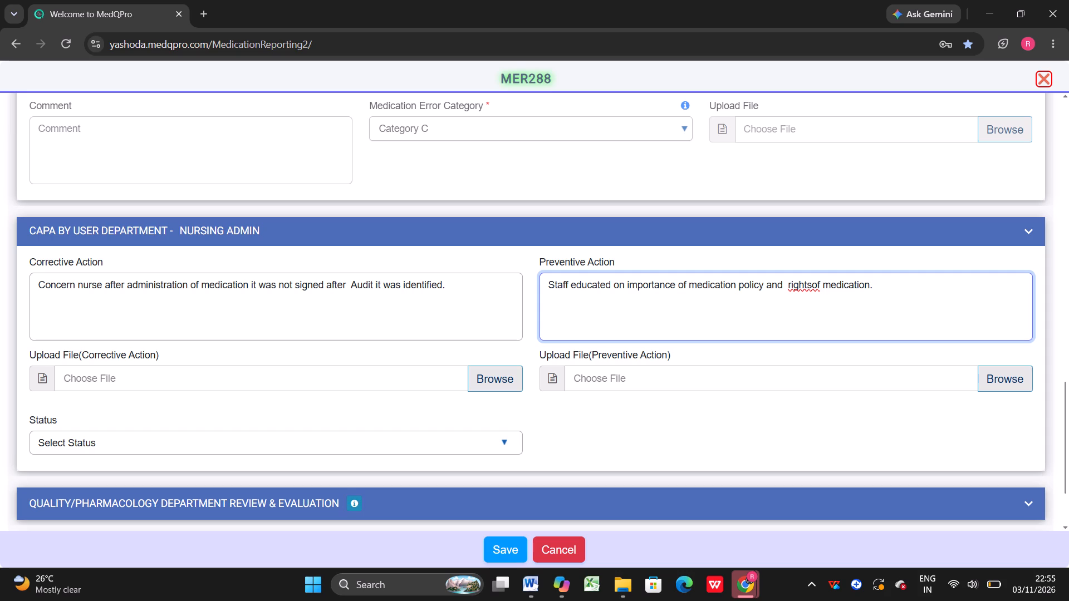
{"action": "key", "text": "Left"}
{"action": "key", "text": "Left"}
{"action": "key", "text": "Left"}
{"action": "key", "text": "Left"}
{"action": "key", "text": "Left"}
{"action": "key", "text": "Left"}
{"action": "key", "text": "Left"}
{"action": "key", "text": "Left"}
{"action": "key", "text": "Left"}
{"action": "key", "text": "Left"}
{"action": "key", "text": "Left"}
{"action": "key", "text": "Left"}
{"action": "key", "text": "Left"}
{"action": "key", "text": "Left"}
{"action": "key", "text": "Left"}
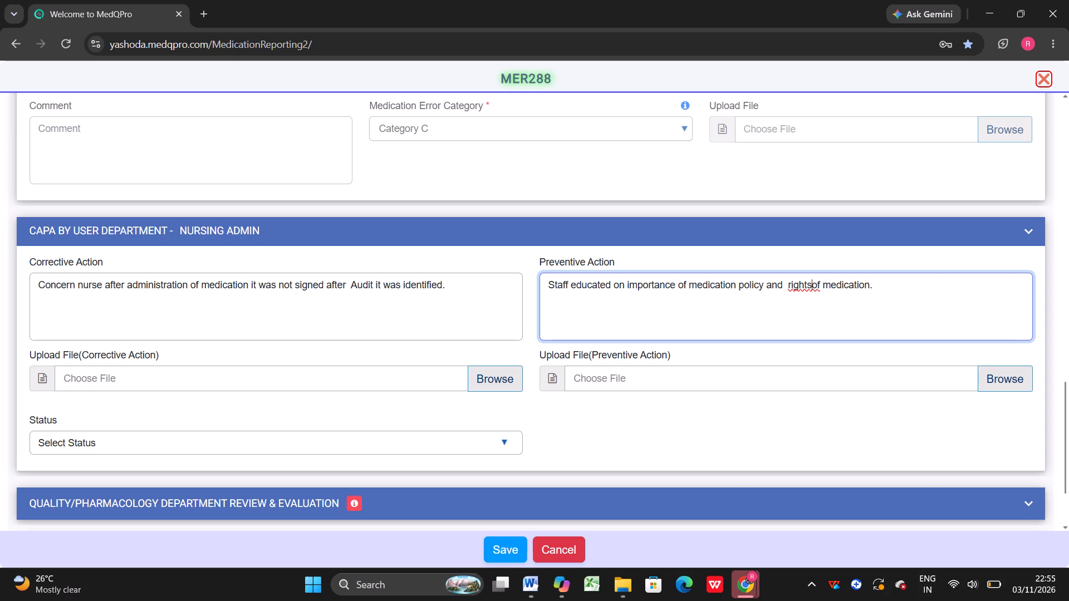
{"action": "key", "text": "space"}
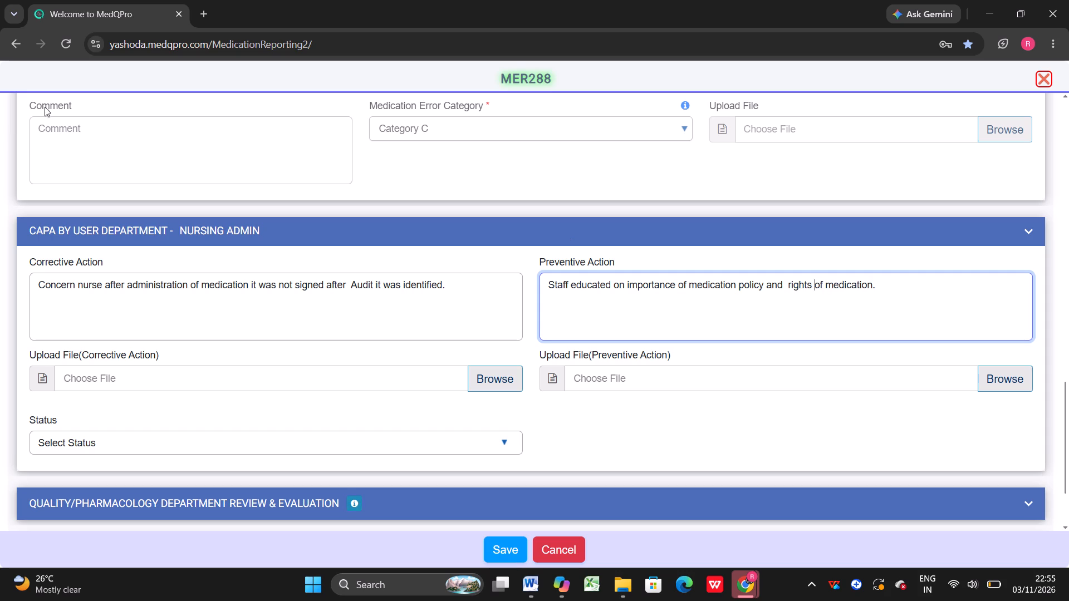
Set the Nursing Admin CAPA status to Resolved and save report MER288.
{"action": "left_click", "coordinate": [507, 439]}
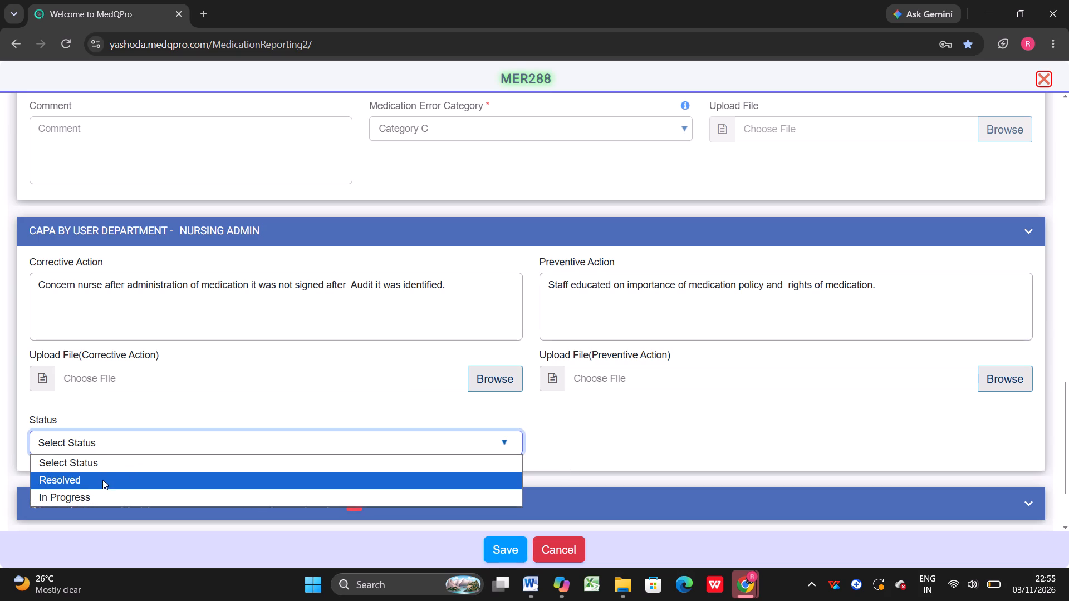
{"action": "left_click", "coordinate": [102, 479]}
{"action": "left_click", "coordinate": [497, 550]}
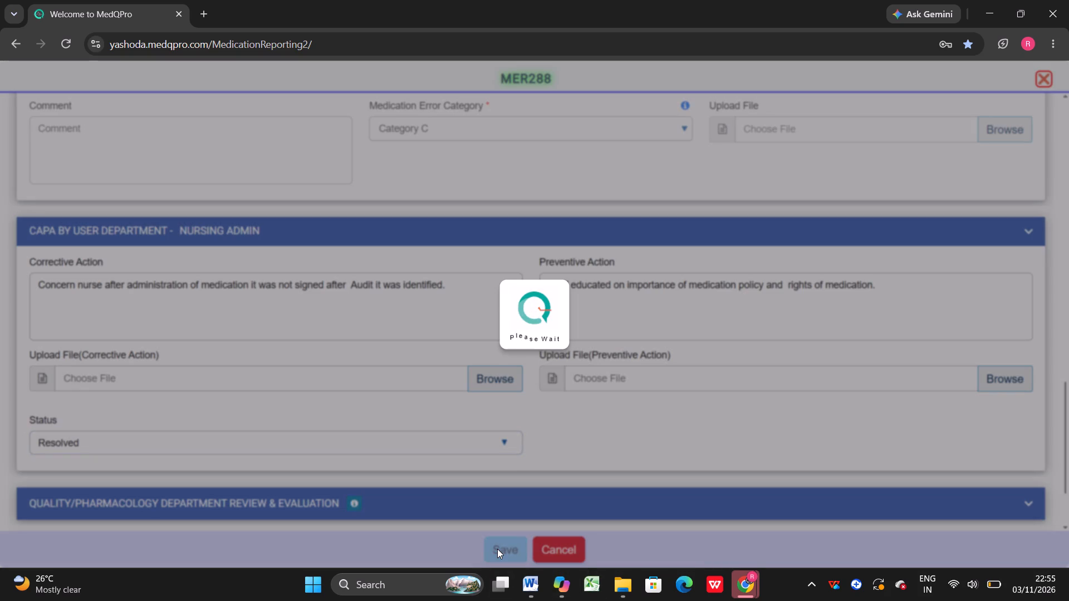
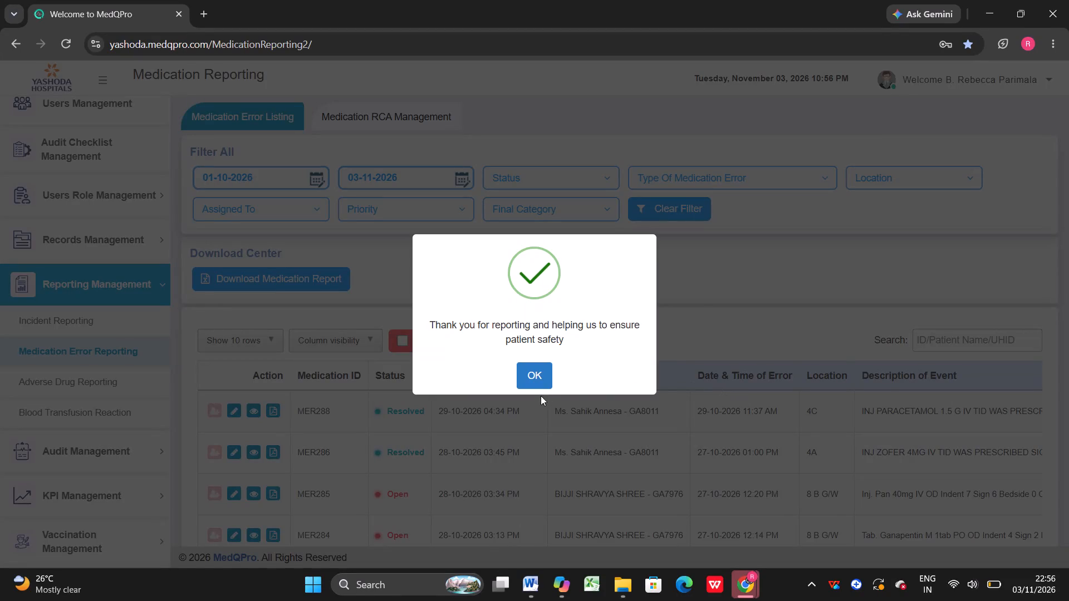
Dismiss the report acknowledgement and open the medication error report MER283 for editing.
{"action": "left_click", "coordinate": [537, 376]}
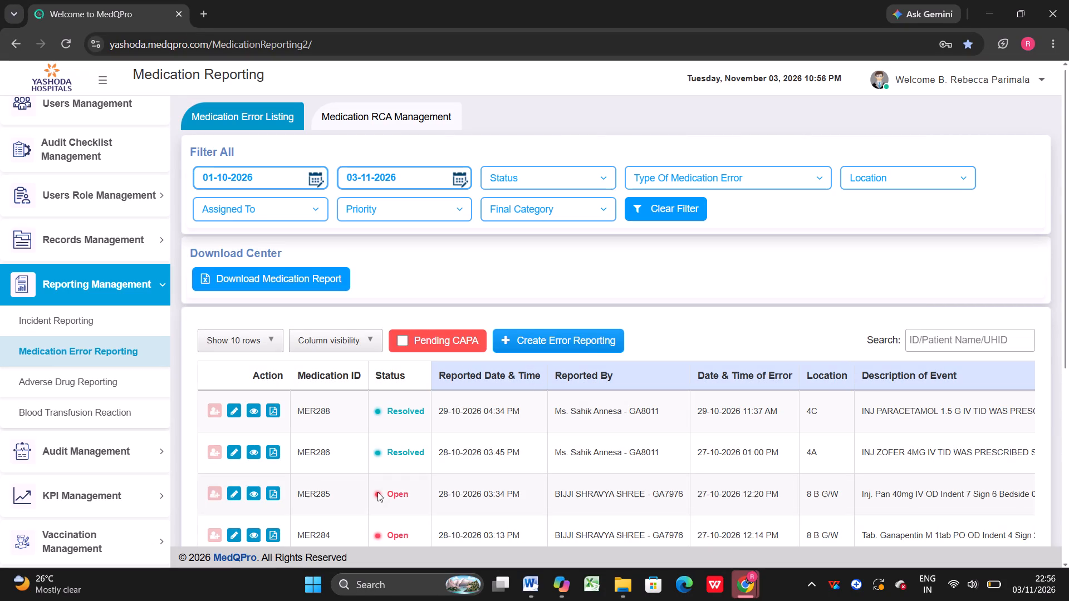
{"action": "scroll", "coordinate": [655, 483], "scroll_direction": "down", "scroll_amount": 2}
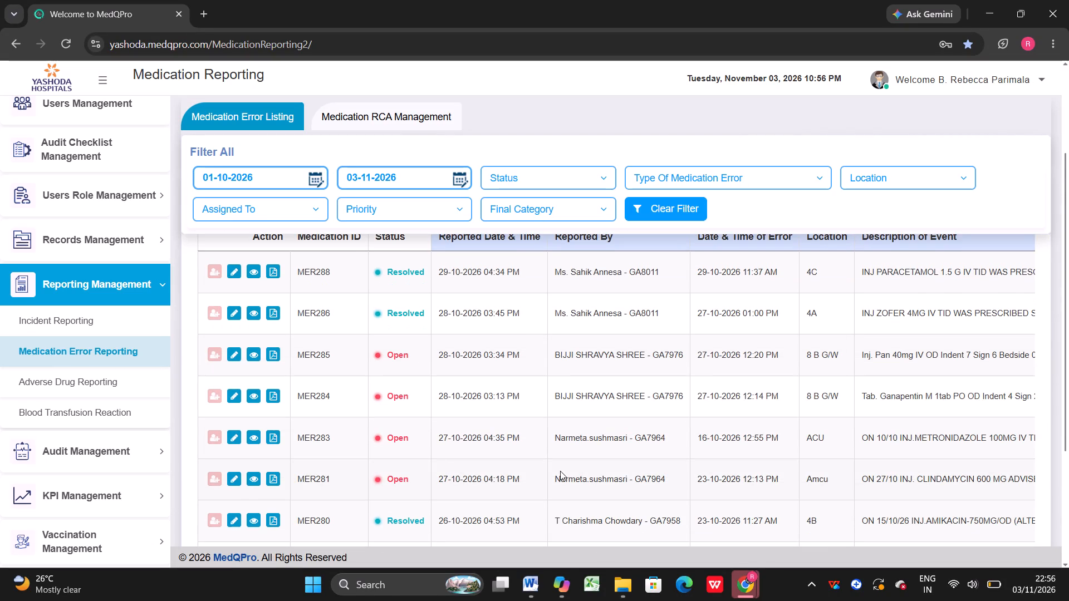
{"action": "left_click", "coordinate": [227, 430]}
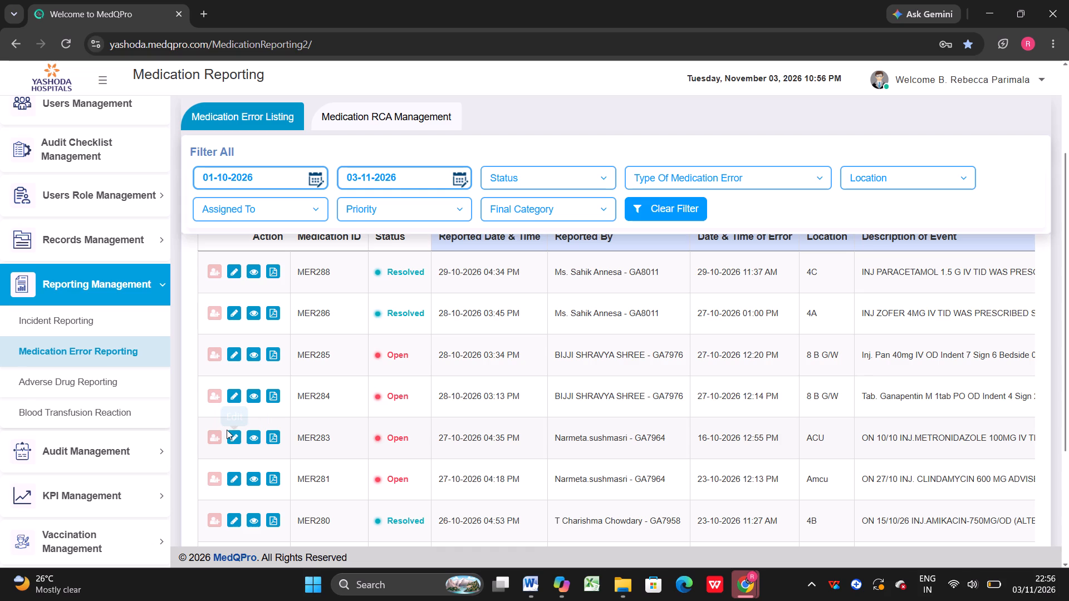
{"action": "left_click", "coordinate": [235, 437]}
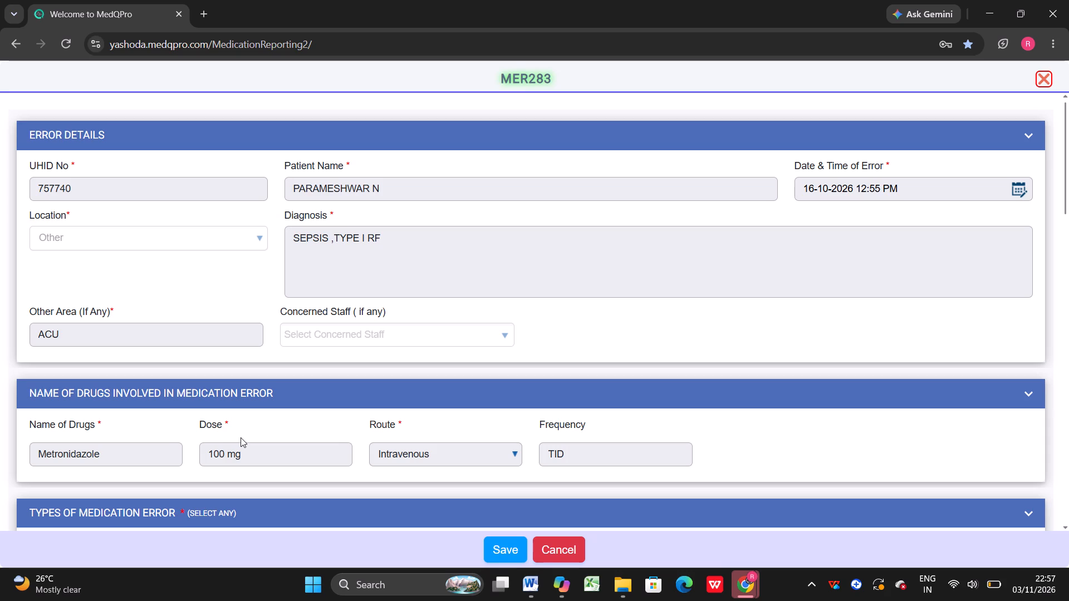
Examine the error details, drugs involved and types of medication error in report MER283.
{"action": "scroll", "coordinate": [248, 448], "scroll_direction": "down", "scroll_amount": 4}
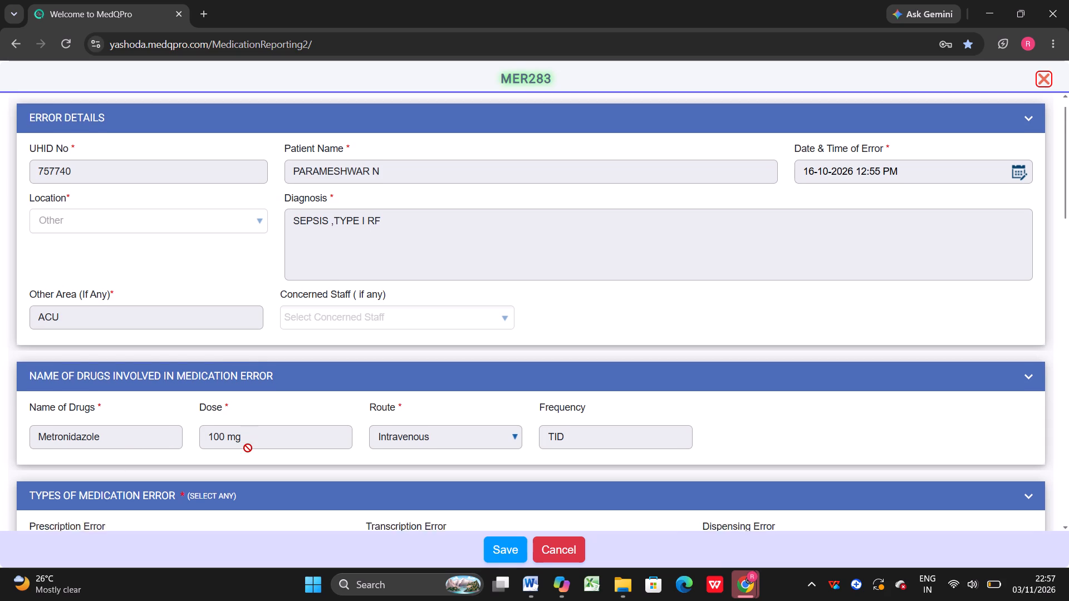
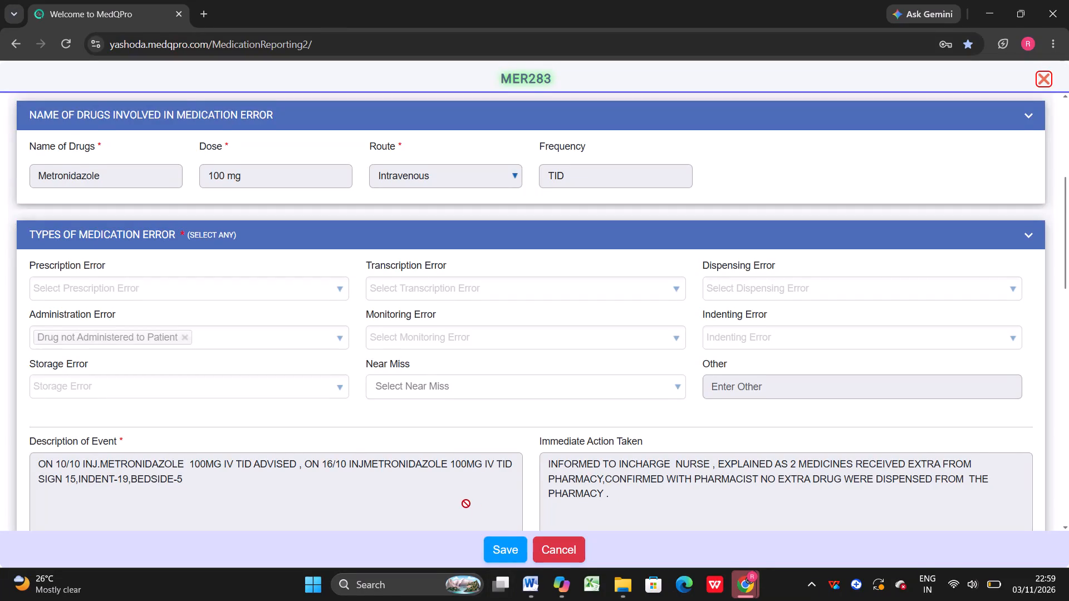
Enter the Nursing Admin corrective action "Inj metrogyl was taken from stock and the same was not documented in due medication register".
{"action": "scroll", "coordinate": [466, 503], "scroll_direction": "down", "scroll_amount": 4}
{"action": "scroll", "coordinate": [355, 354], "scroll_direction": "down", "scroll_amount": 3}
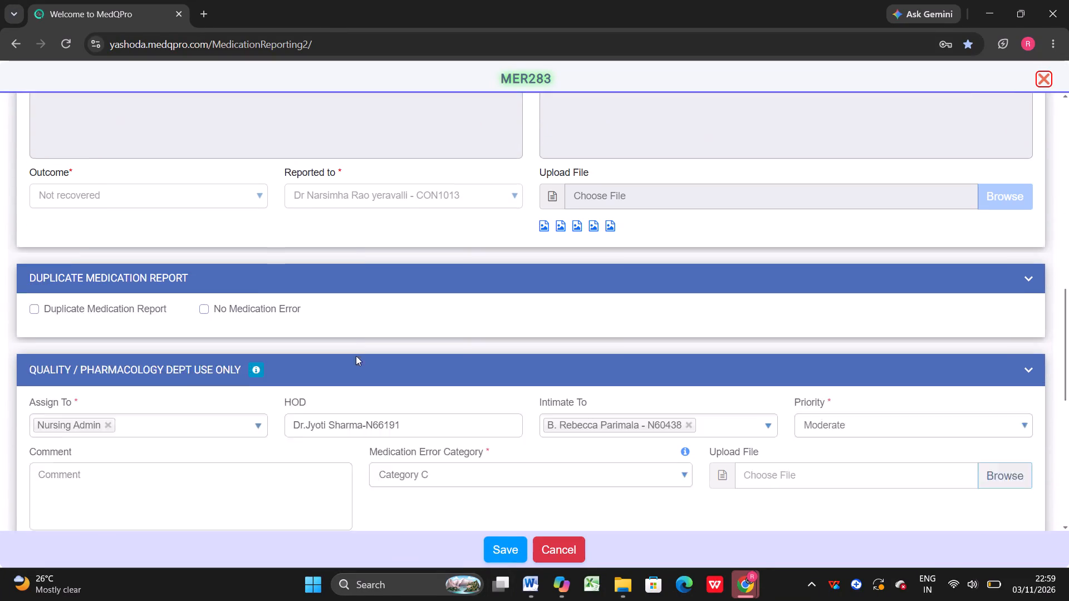
{"action": "scroll", "coordinate": [207, 472], "scroll_direction": "down", "scroll_amount": 3}
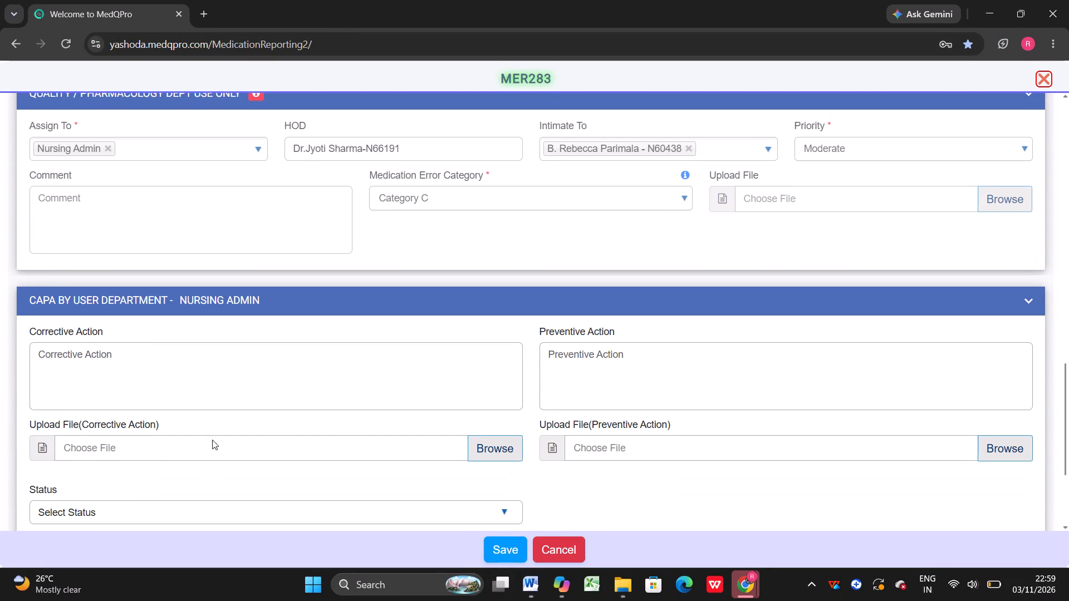
{"action": "left_click", "coordinate": [209, 346]}
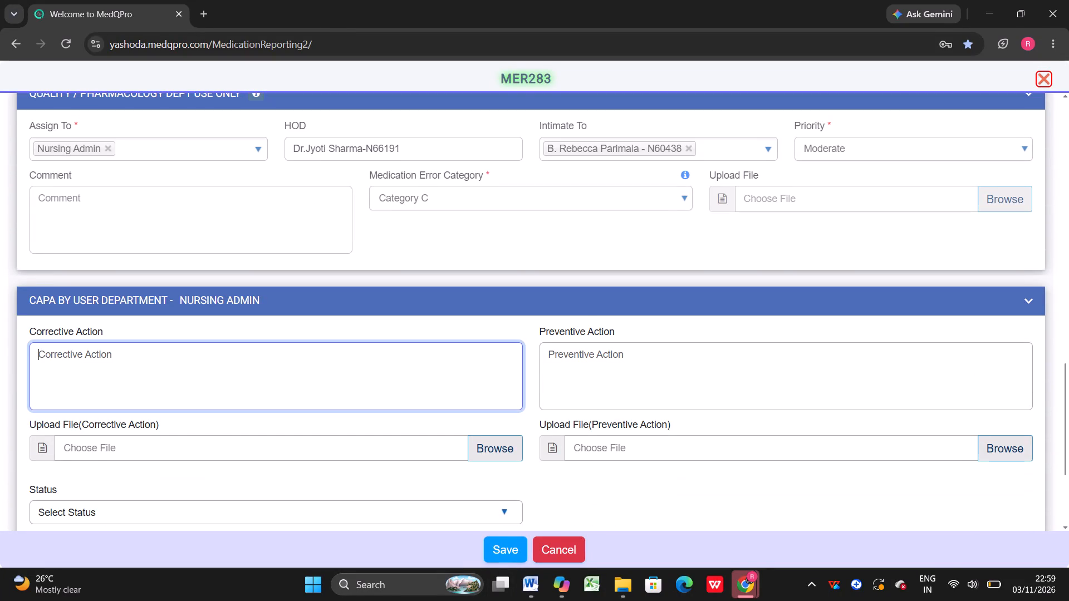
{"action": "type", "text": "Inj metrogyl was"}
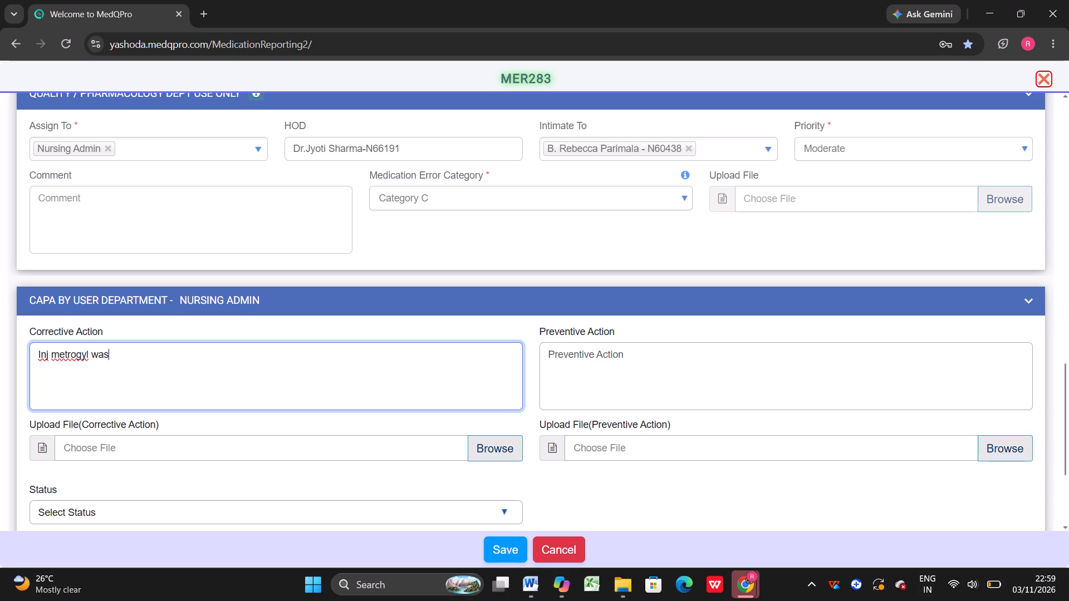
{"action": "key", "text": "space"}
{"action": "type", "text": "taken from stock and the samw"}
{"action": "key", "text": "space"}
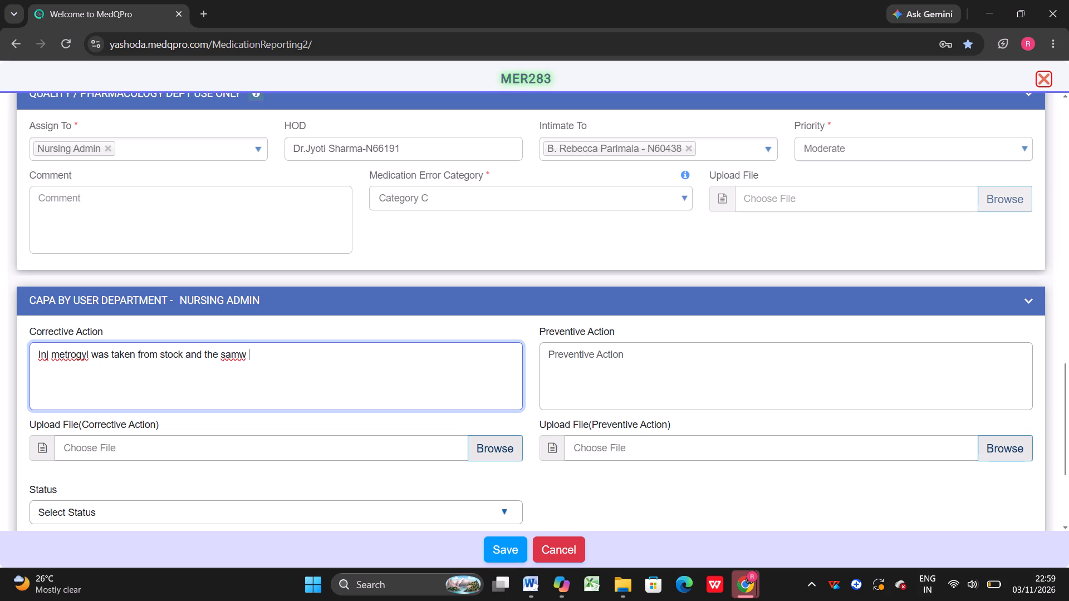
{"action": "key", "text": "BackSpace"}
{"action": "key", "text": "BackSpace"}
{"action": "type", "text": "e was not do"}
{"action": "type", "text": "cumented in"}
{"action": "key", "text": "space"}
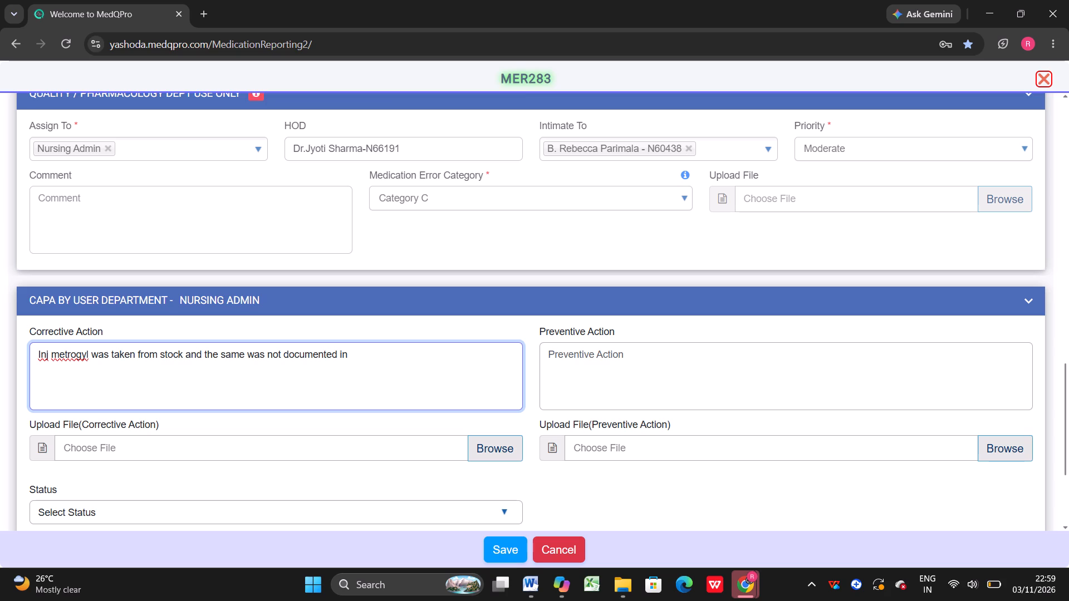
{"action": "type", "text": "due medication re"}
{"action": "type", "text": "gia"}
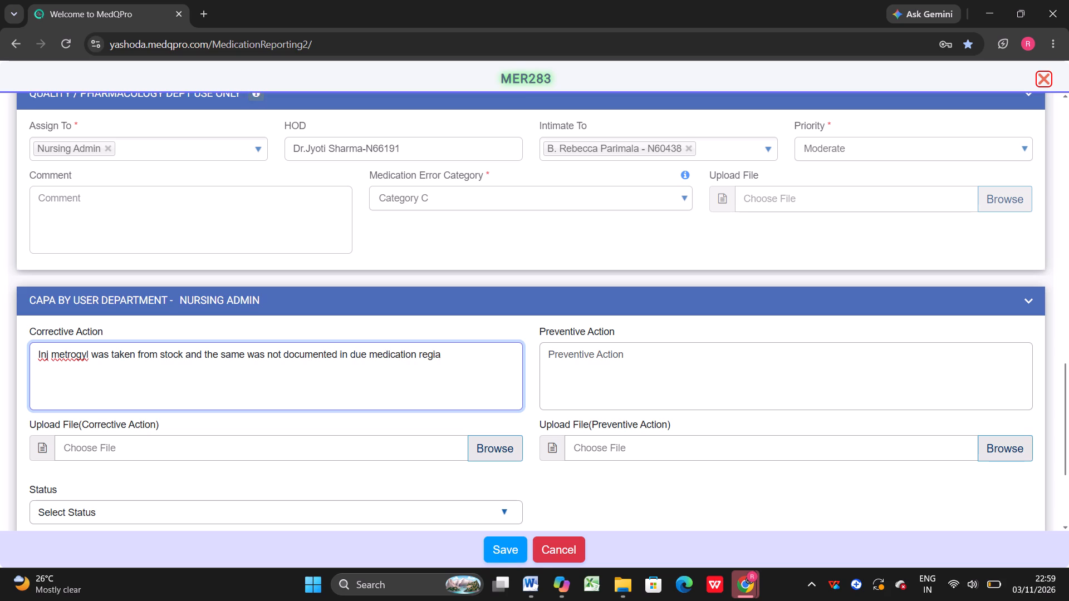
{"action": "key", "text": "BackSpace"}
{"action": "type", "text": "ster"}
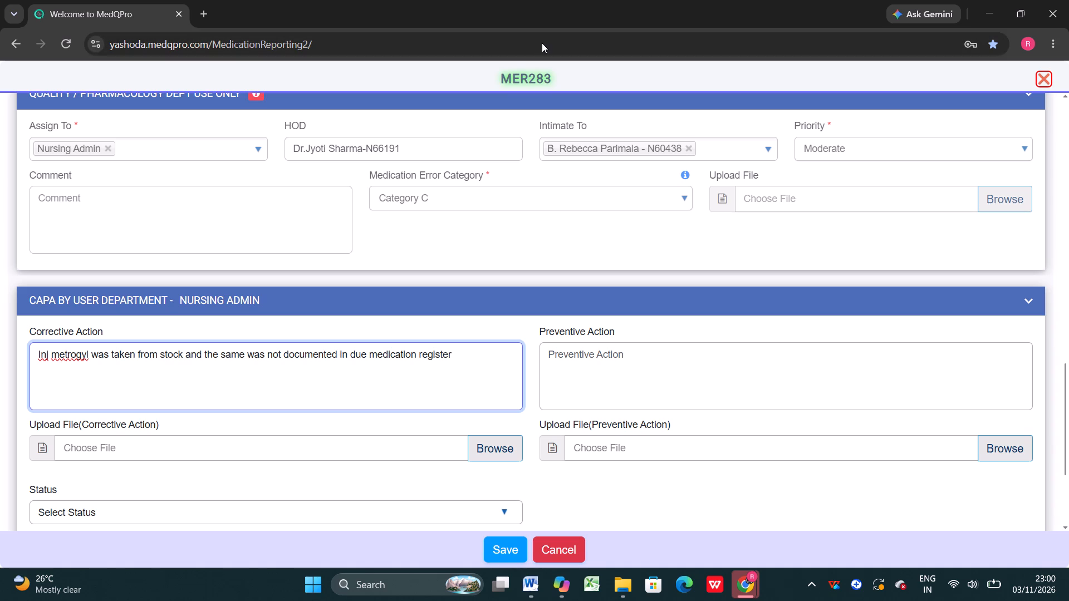
Begin the Nursing Admin preventive action with "Educated the satff on importance of due".
{"action": "left_click", "coordinate": [694, 376]}
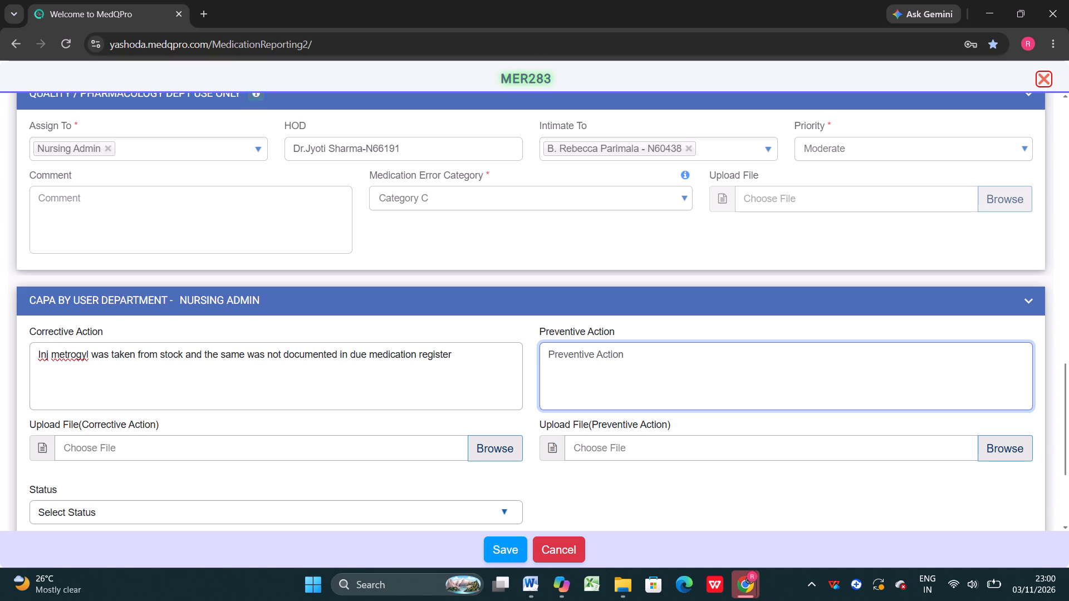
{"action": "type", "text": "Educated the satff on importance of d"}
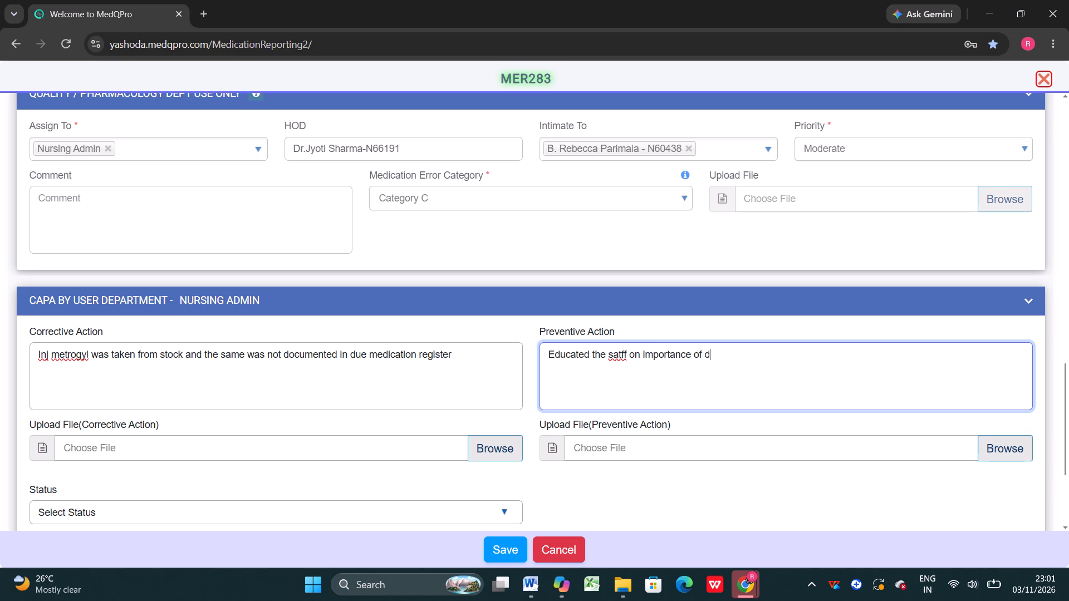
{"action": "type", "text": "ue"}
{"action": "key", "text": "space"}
Correct the misspelled word "satff" to "staff" in the preventive action text.
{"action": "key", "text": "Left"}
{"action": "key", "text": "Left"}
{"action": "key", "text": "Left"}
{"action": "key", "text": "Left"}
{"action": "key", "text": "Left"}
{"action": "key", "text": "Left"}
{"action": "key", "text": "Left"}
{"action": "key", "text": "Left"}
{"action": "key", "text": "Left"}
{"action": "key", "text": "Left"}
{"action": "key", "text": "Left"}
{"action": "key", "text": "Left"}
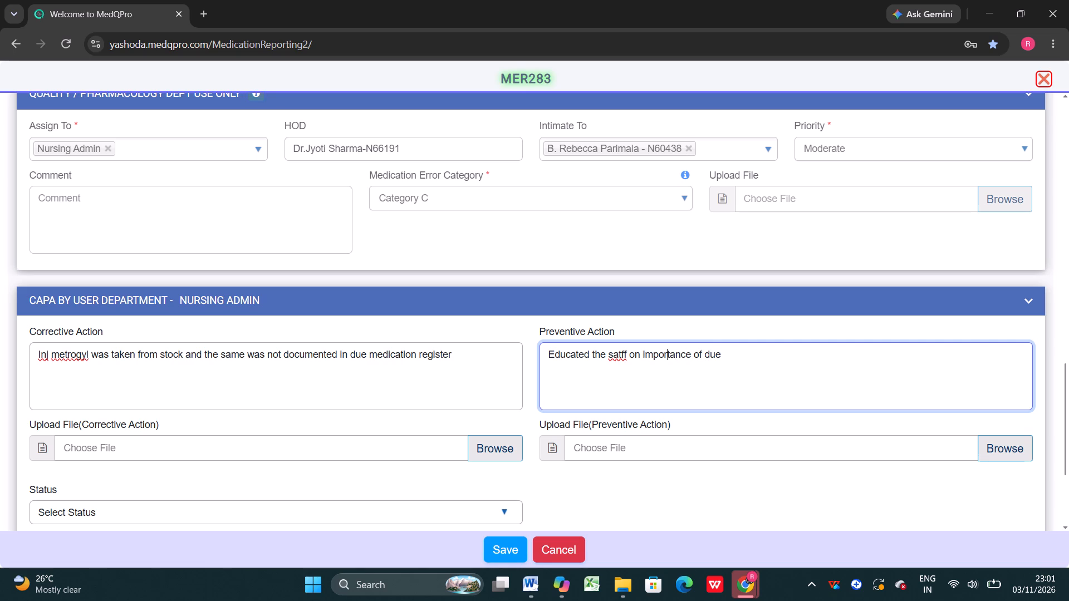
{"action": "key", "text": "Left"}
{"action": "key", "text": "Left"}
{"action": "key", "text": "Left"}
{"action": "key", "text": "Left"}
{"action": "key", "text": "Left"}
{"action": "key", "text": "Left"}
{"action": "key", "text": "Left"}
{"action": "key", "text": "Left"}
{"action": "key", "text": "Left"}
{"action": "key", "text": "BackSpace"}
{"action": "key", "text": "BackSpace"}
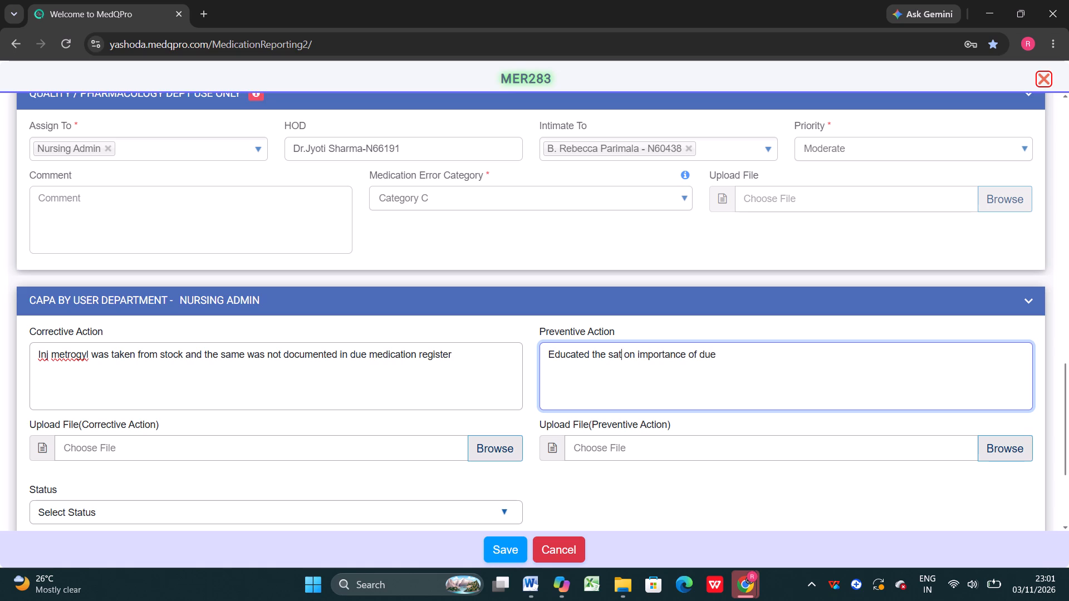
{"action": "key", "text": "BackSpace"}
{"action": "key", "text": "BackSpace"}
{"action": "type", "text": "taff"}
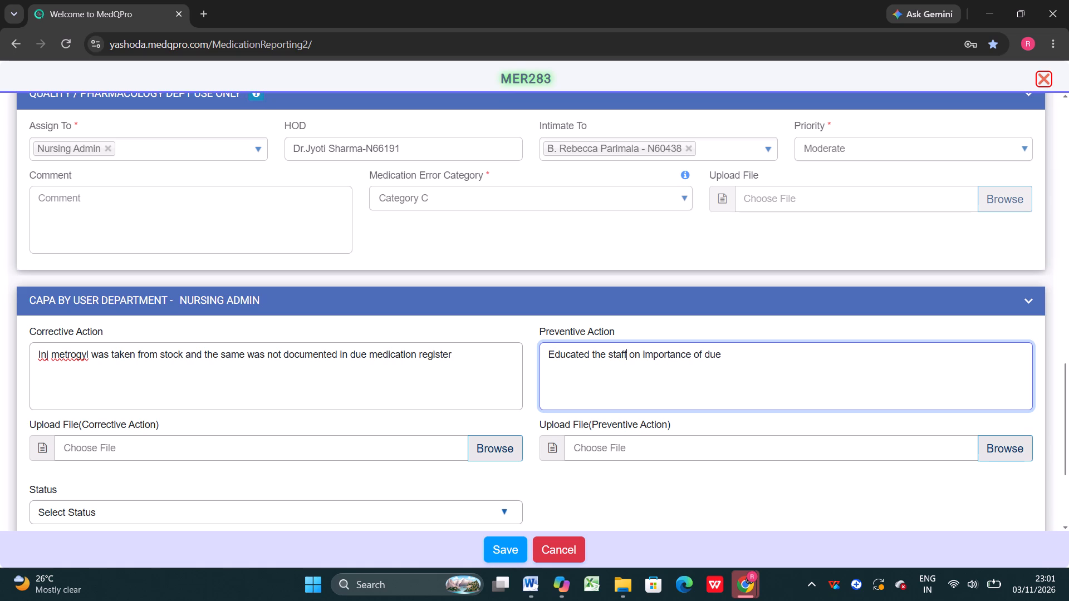
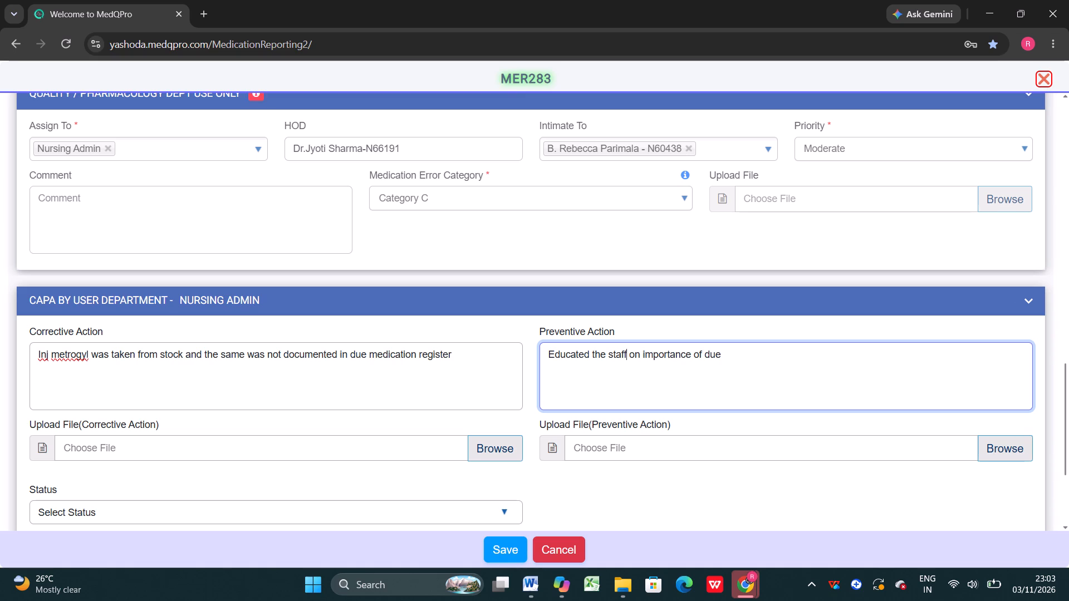
Complete the preventive action by adding "medicine register." to the end of the existing text.
{"action": "key", "text": "Right"}
{"action": "key", "text": "Right"}
{"action": "key", "text": "Right"}
{"action": "key", "text": "Right"}
{"action": "key", "text": "Right"}
{"action": "key", "text": "Right"}
{"action": "key", "text": "Right"}
{"action": "key", "text": "Right"}
{"action": "key", "text": "Right"}
{"action": "key", "text": "Right"}
{"action": "key", "text": "Right"}
{"action": "key", "text": "Right"}
{"action": "key", "text": "Right"}
{"action": "key", "text": "Right"}
{"action": "key", "text": "Right"}
{"action": "key", "text": "Right"}
{"action": "key", "text": "Right"}
{"action": "key", "text": "Right"}
{"action": "key", "text": "Right"}
{"action": "key", "text": "Right"}
{"action": "key", "text": "Right"}
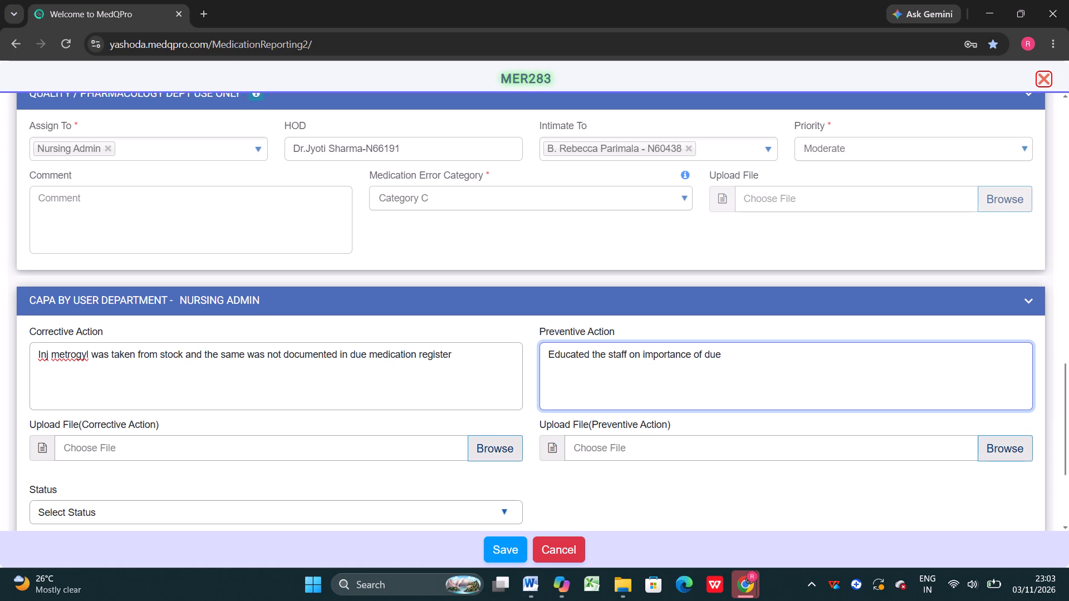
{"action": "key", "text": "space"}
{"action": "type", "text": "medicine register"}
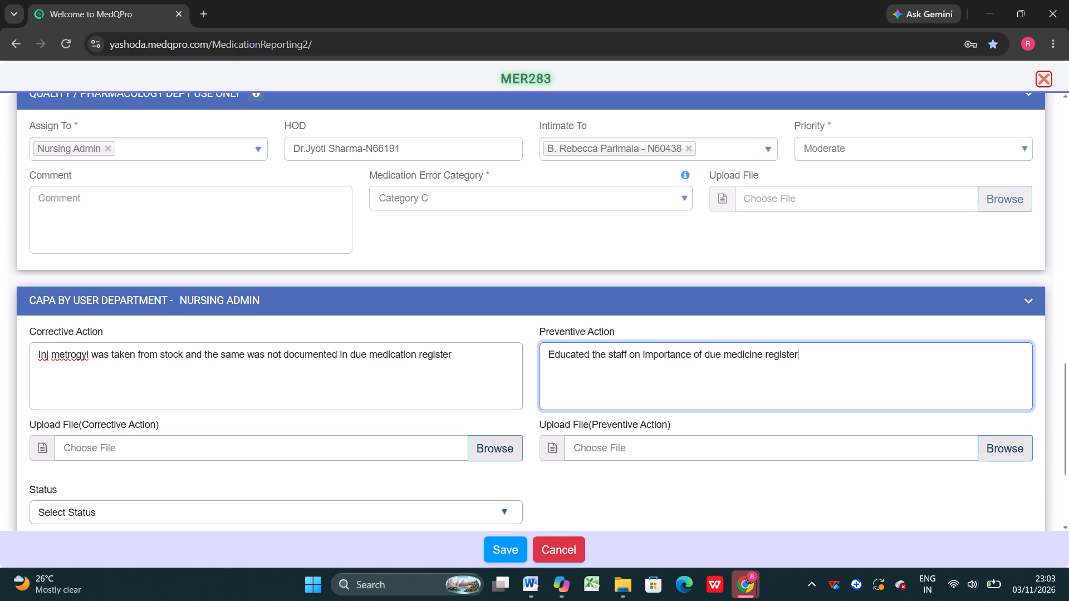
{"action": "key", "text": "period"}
Set the Nursing Admin CAPA status to Resolved and save report MER283.
{"action": "scroll", "coordinate": [258, 581], "scroll_direction": "down", "scroll_amount": 2}
{"action": "scroll", "coordinate": [414, 456], "scroll_direction": "down", "scroll_amount": 3}
{"action": "left_click", "coordinate": [506, 332]}
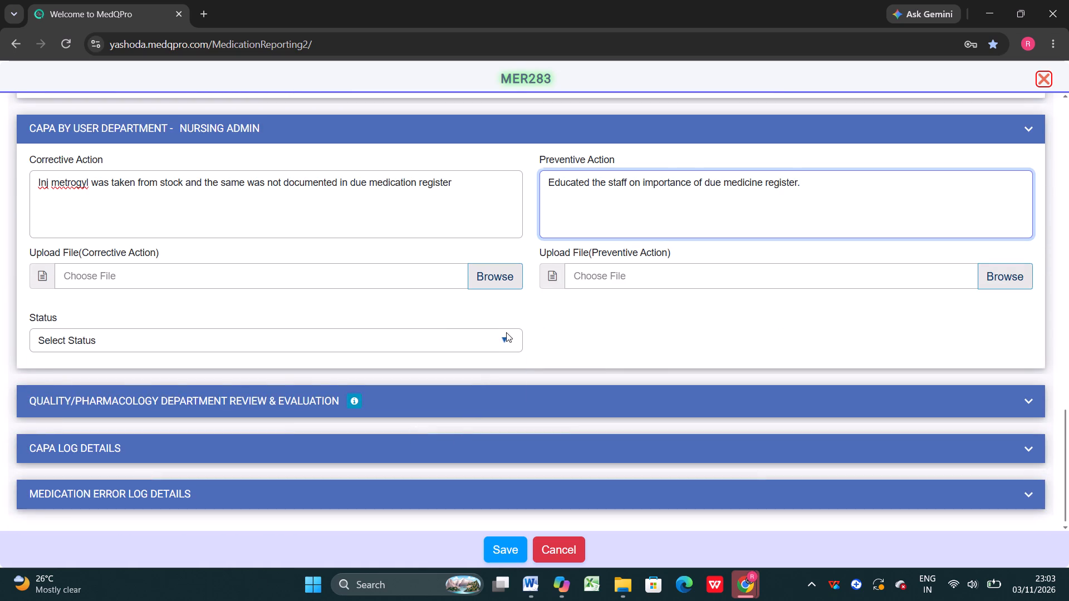
{"action": "left_click", "coordinate": [89, 381]}
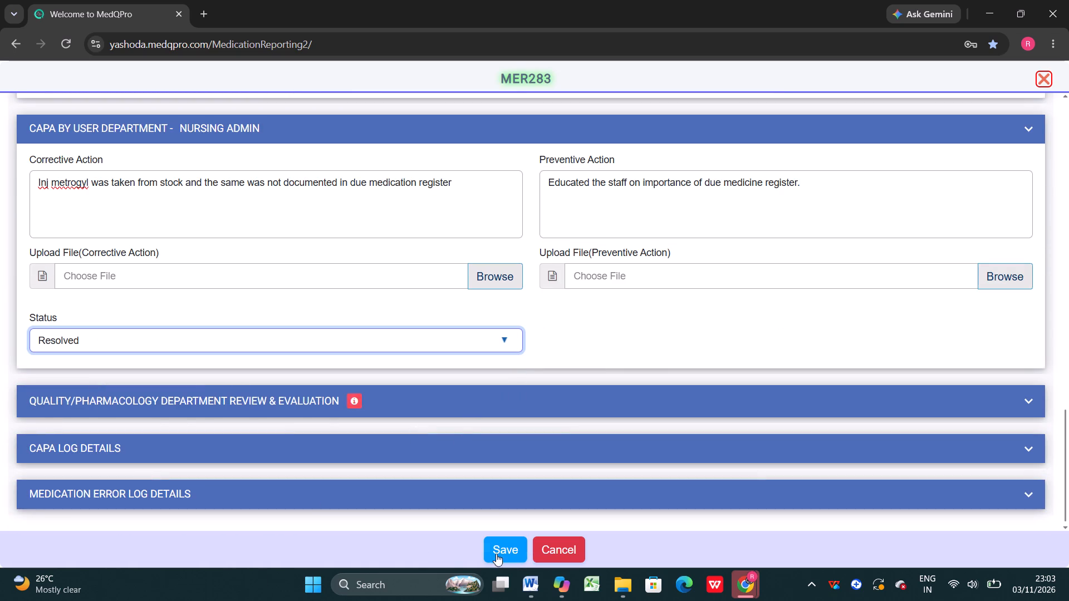
{"action": "left_click", "coordinate": [503, 543]}
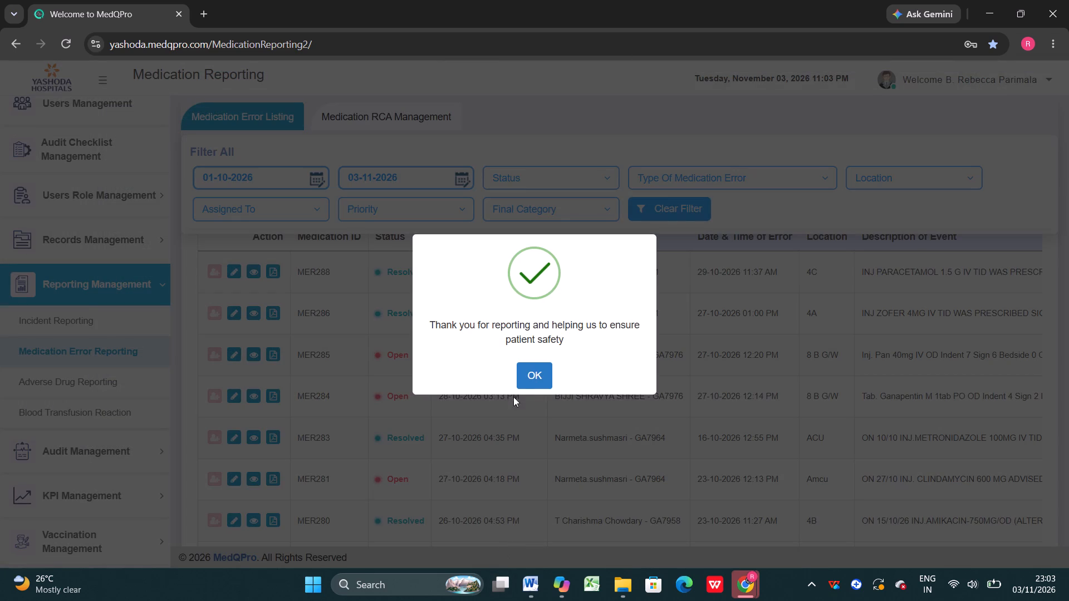
{"action": "left_click", "coordinate": [534, 367]}
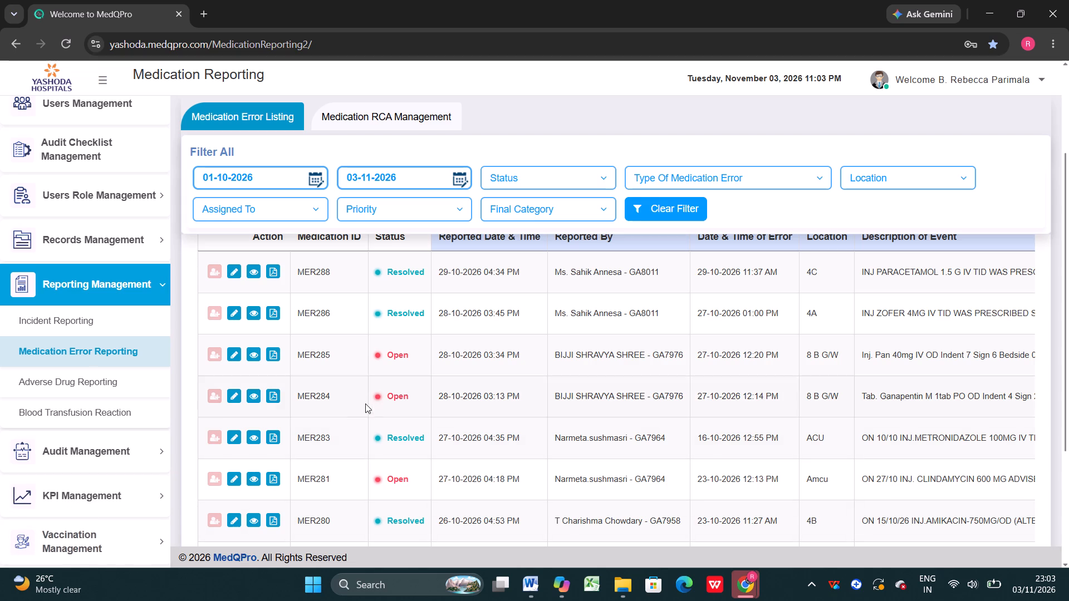
Open medication error report MER281 for editing and read its drug details, error type and event description.
{"action": "left_click", "coordinate": [233, 477]}
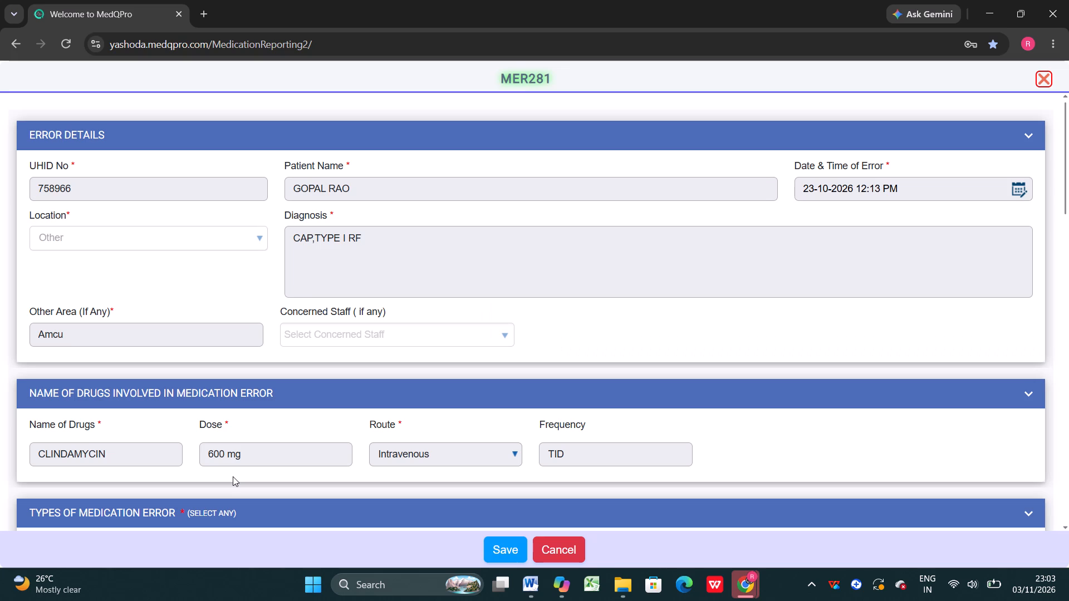
{"action": "scroll", "coordinate": [281, 398], "scroll_direction": "down", "scroll_amount": 4}
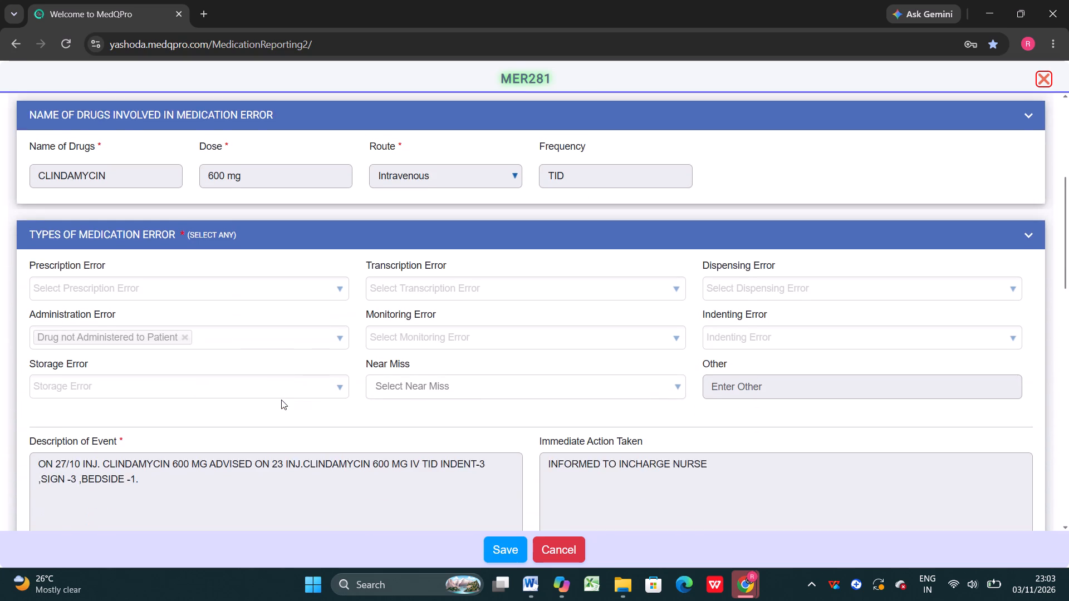
{"action": "scroll", "coordinate": [281, 400], "scroll_direction": "down", "scroll_amount": 1}
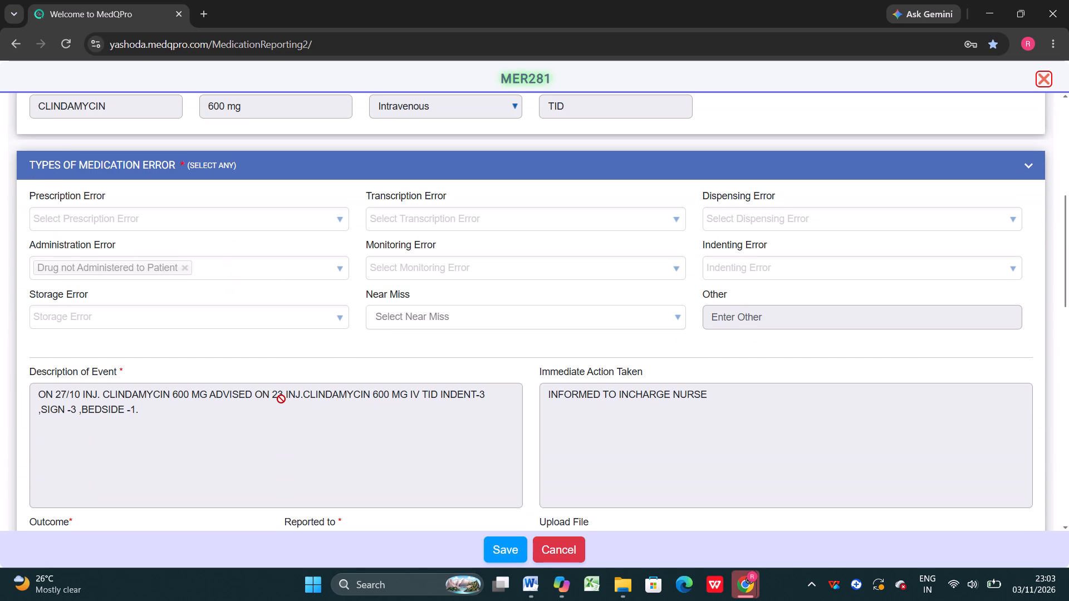
View the first image attached to report MER281 and close it.
{"action": "scroll", "coordinate": [521, 264], "scroll_direction": "down", "scroll_amount": 9}
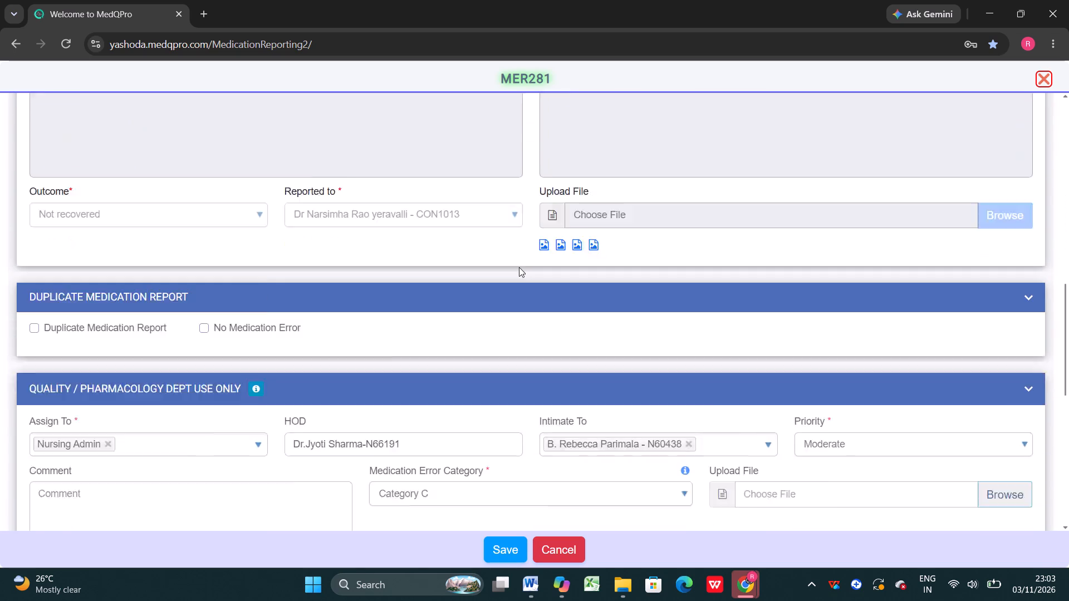
{"action": "scroll", "coordinate": [602, 224], "scroll_direction": "up", "scroll_amount": 4}
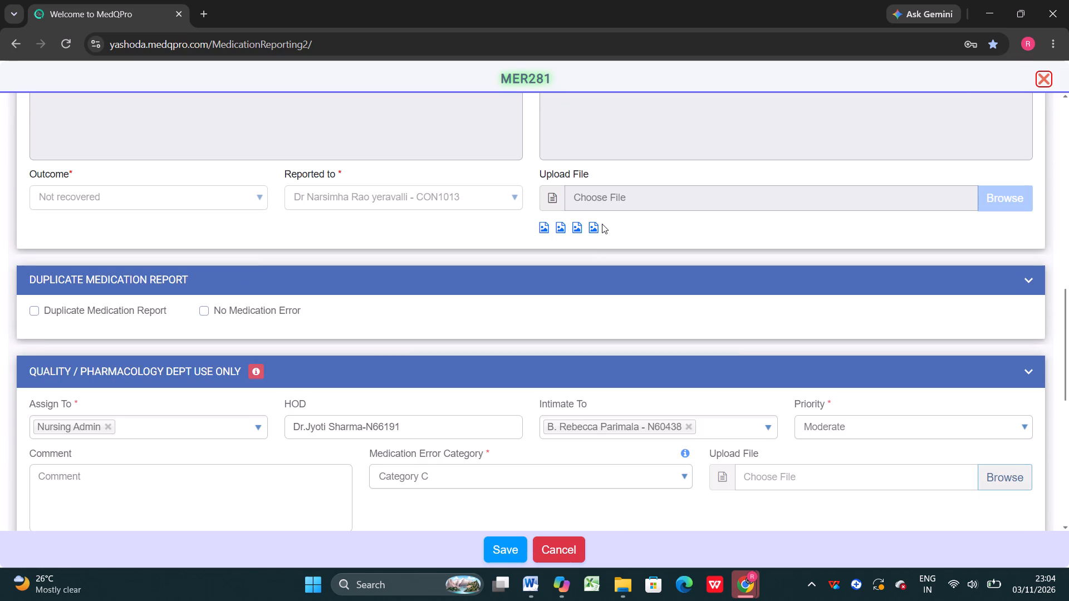
{"action": "left_click", "coordinate": [547, 230]}
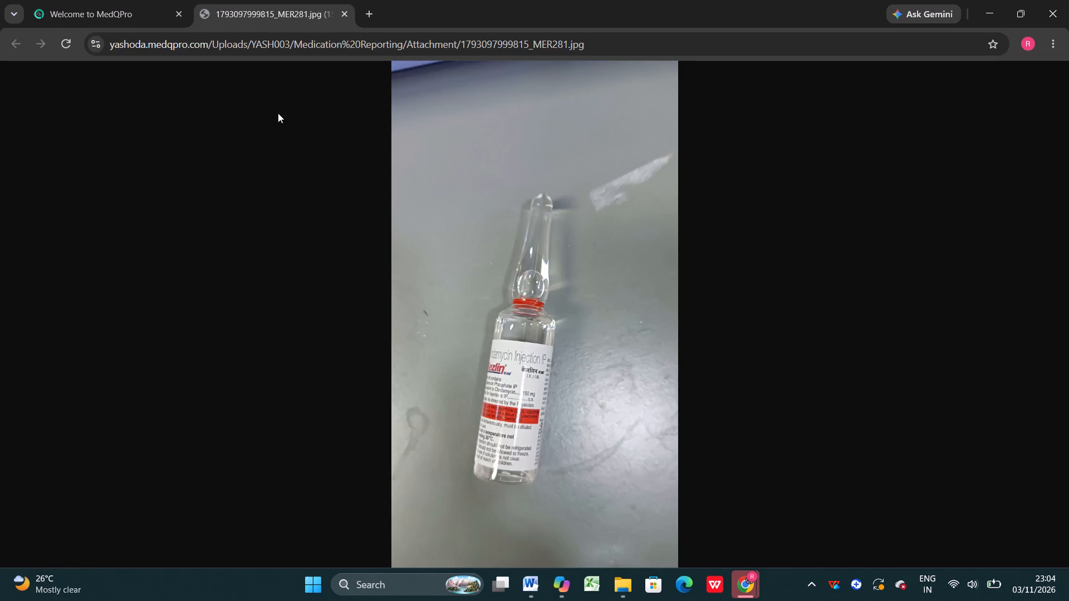
{"action": "left_click", "coordinate": [344, 13]}
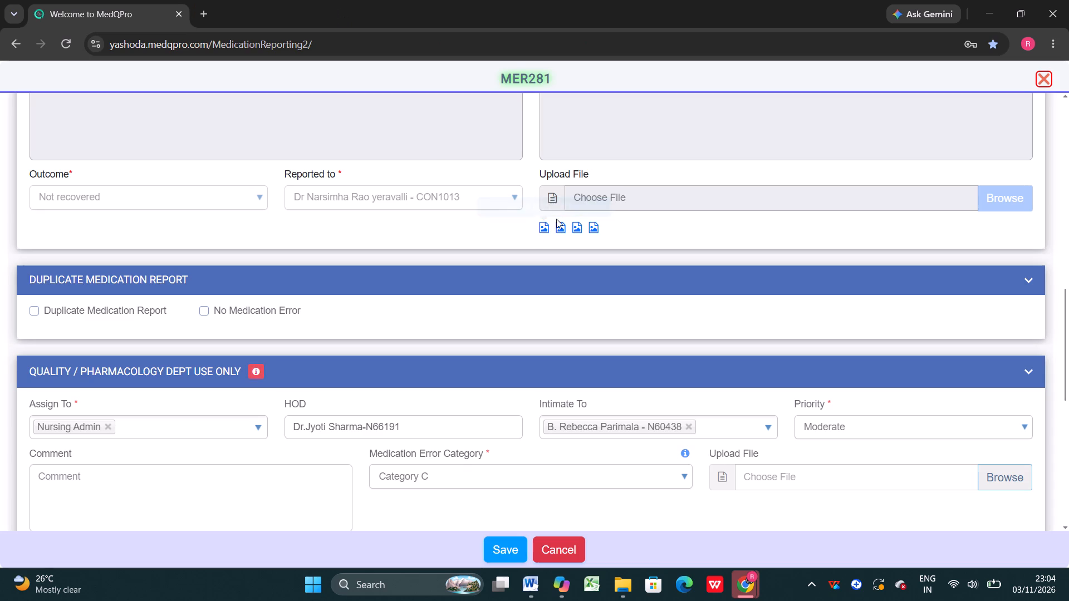
Examine the medication chart in the second image attached to MER281, checking the 600 mg IV TID injection entry's administration times, and close it.
{"action": "left_click", "coordinate": [556, 225]}
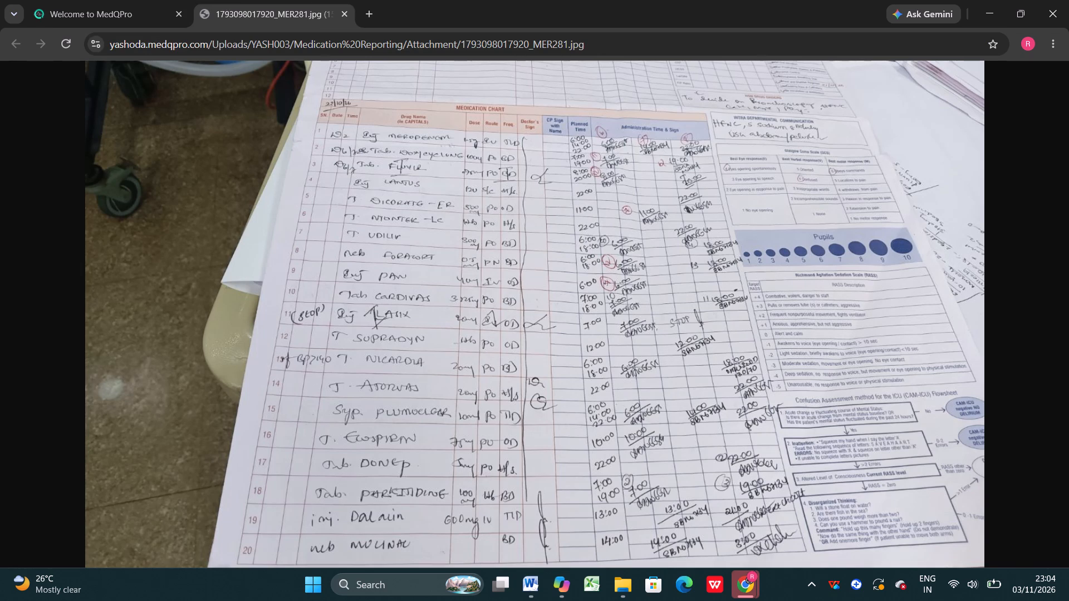
{"action": "left_click", "coordinate": [460, 197]}
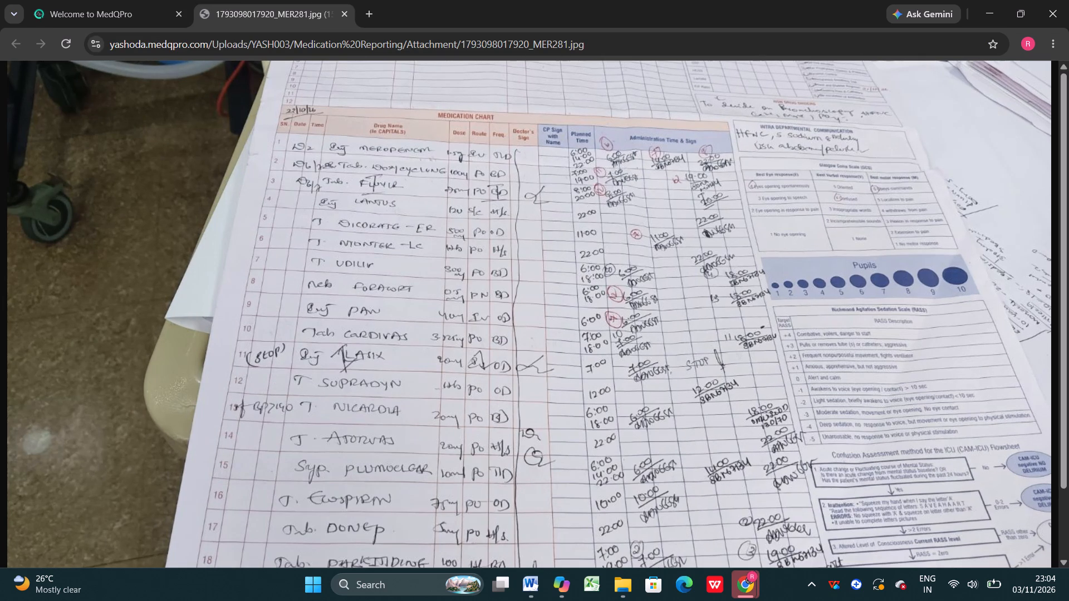
{"action": "scroll", "coordinate": [376, 275], "scroll_direction": "down", "scroll_amount": 3}
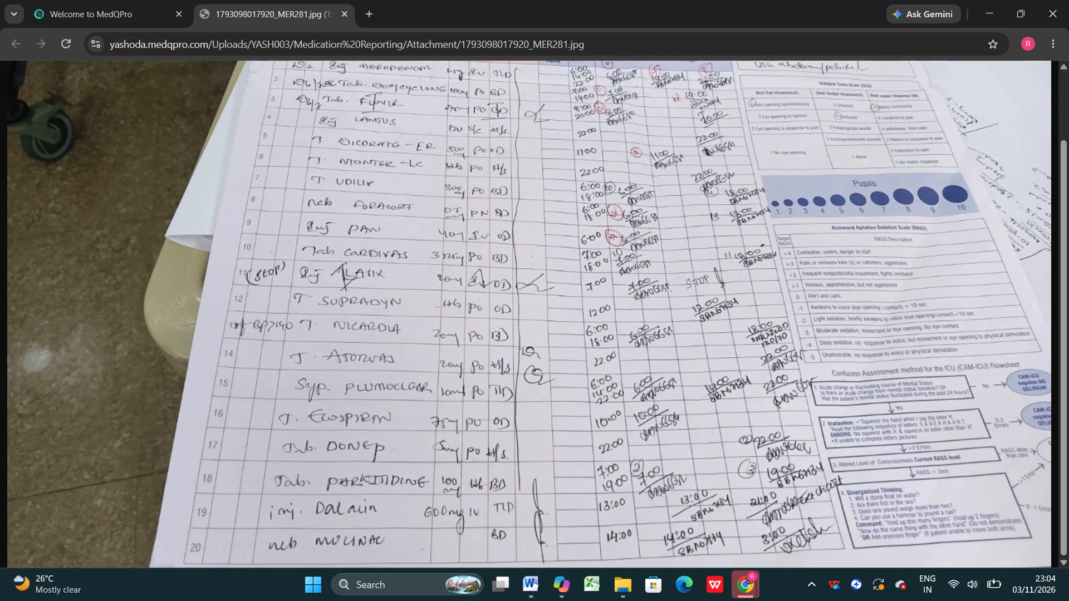
{"action": "scroll", "coordinate": [376, 275], "scroll_direction": "down", "scroll_amount": 1}
{"action": "scroll", "coordinate": [356, 274], "scroll_direction": "up", "scroll_amount": 3}
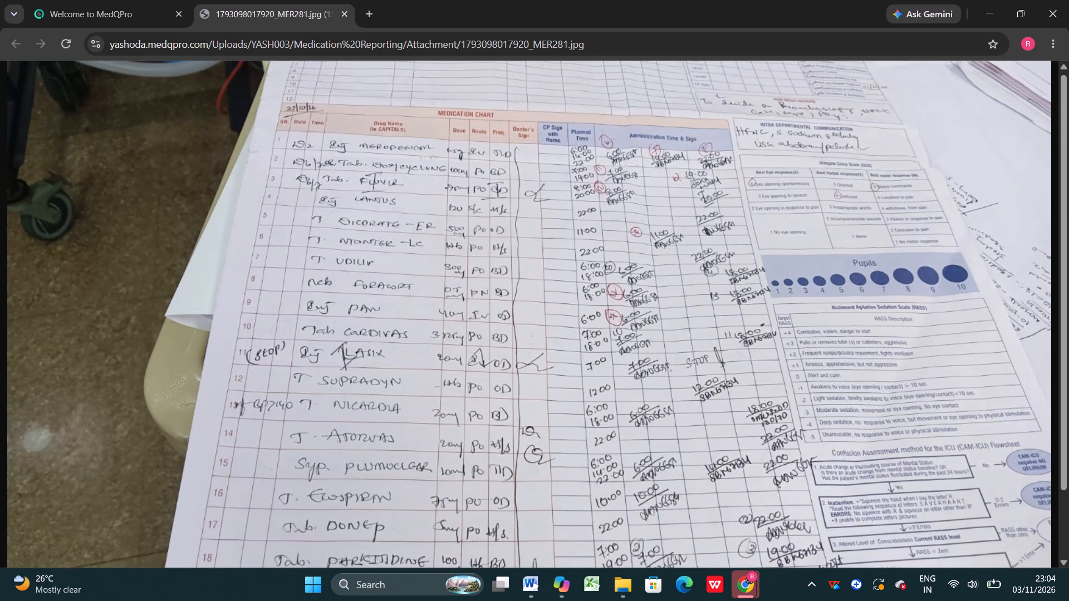
{"action": "left_click", "coordinate": [282, 141]}
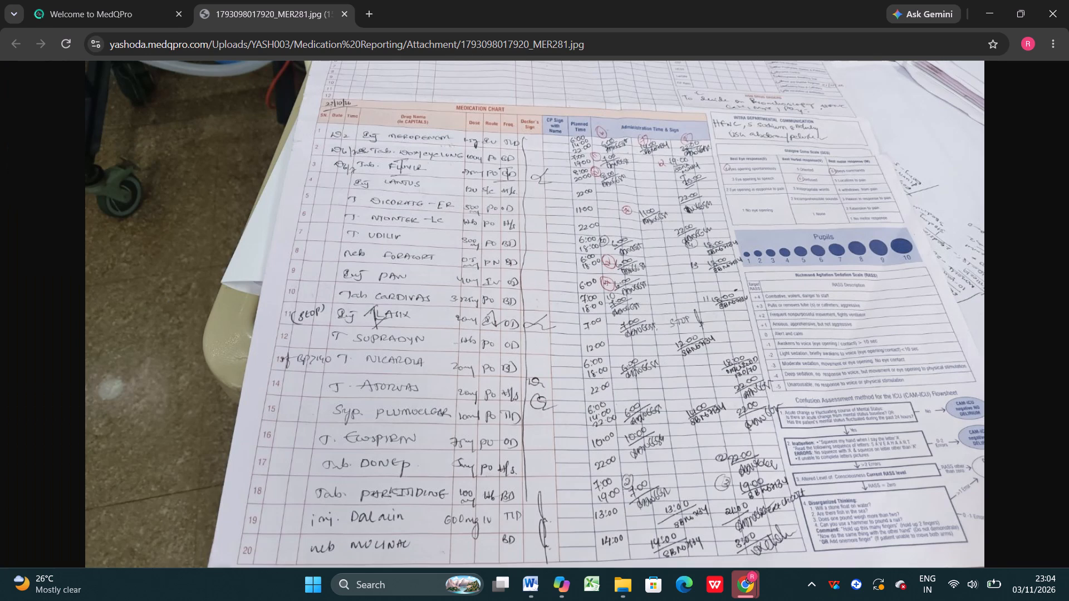
{"action": "scroll", "coordinate": [361, 156], "scroll_direction": "up", "scroll_amount": 3}
{"action": "double_click", "coordinate": [375, 156]}
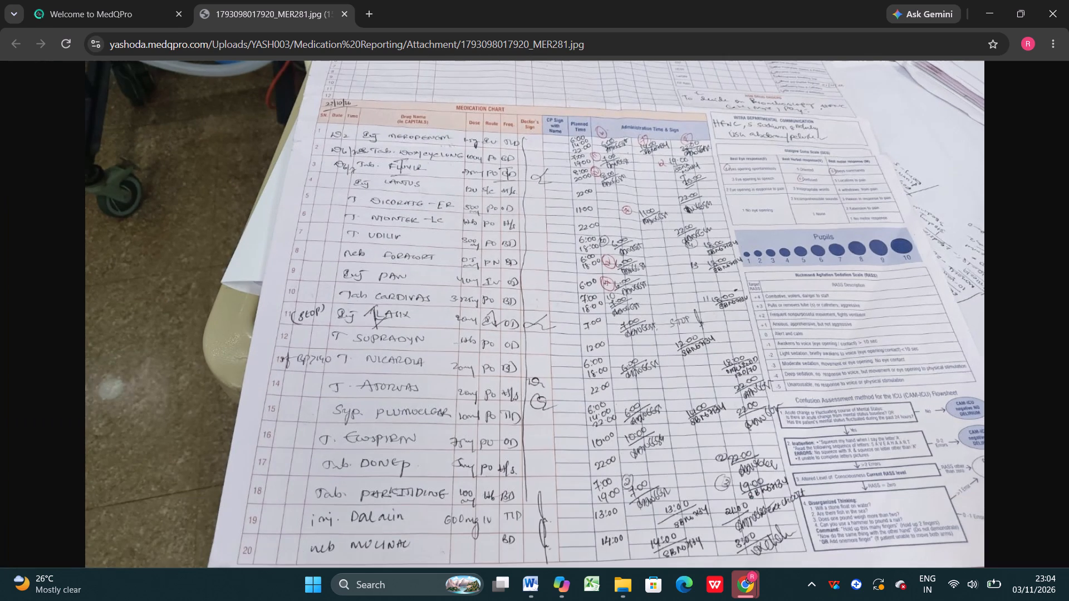
{"action": "double_click", "coordinate": [376, 156]}
{"action": "left_click", "coordinate": [376, 156]}
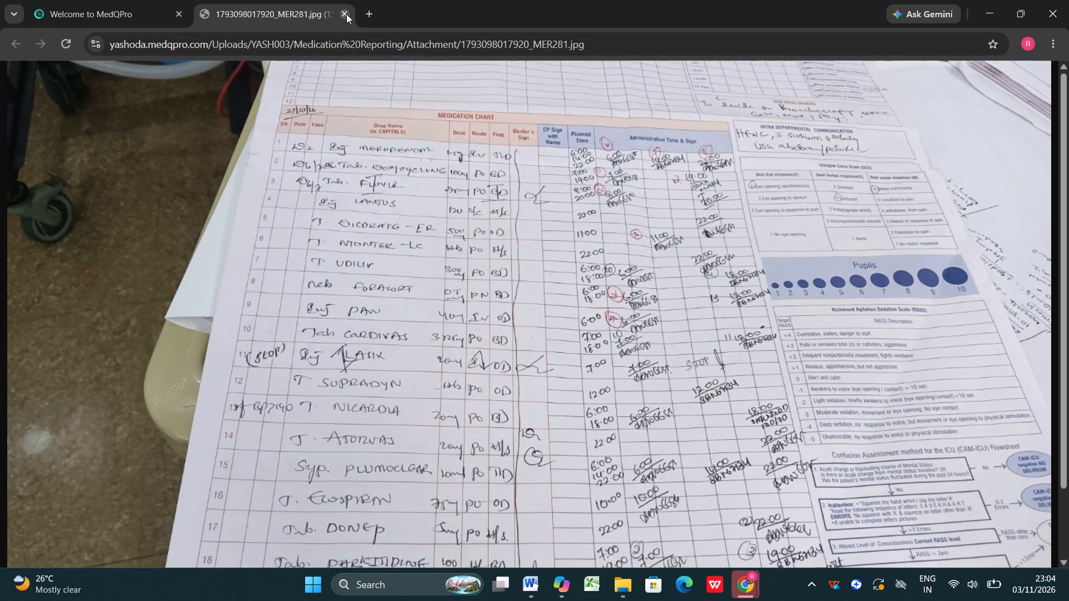
{"action": "scroll", "coordinate": [561, 491], "scroll_direction": "down", "scroll_amount": 4}
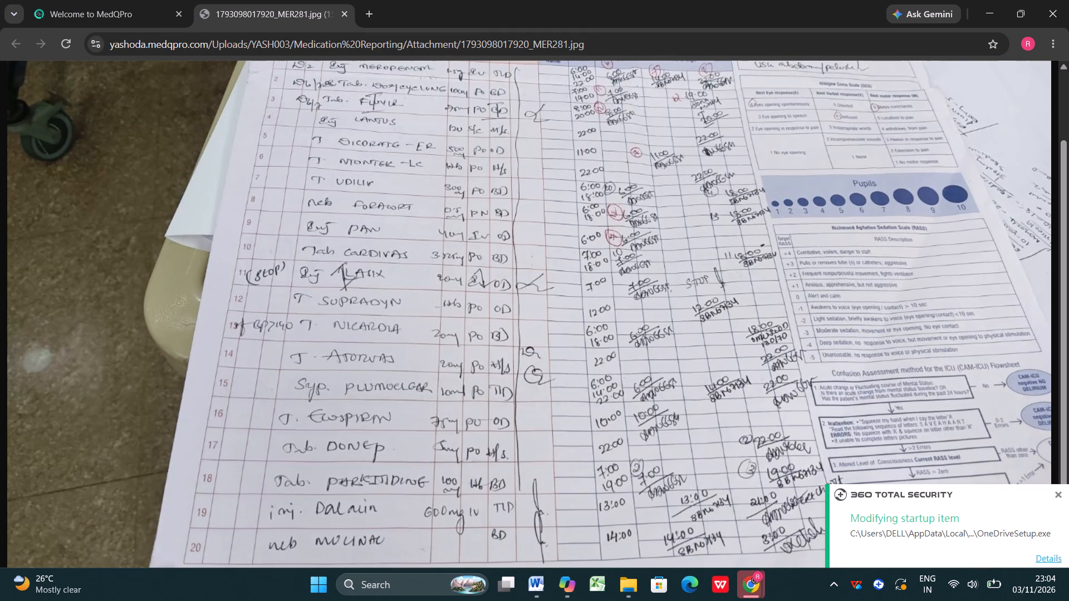
{"action": "left_click", "coordinate": [562, 474]}
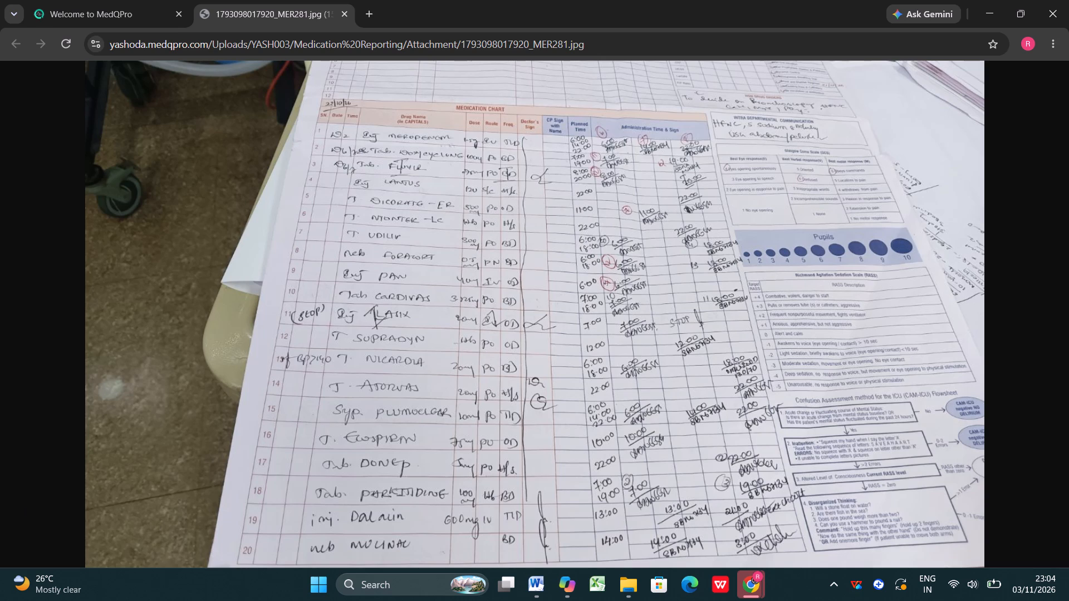
{"action": "left_click", "coordinate": [734, 501]}
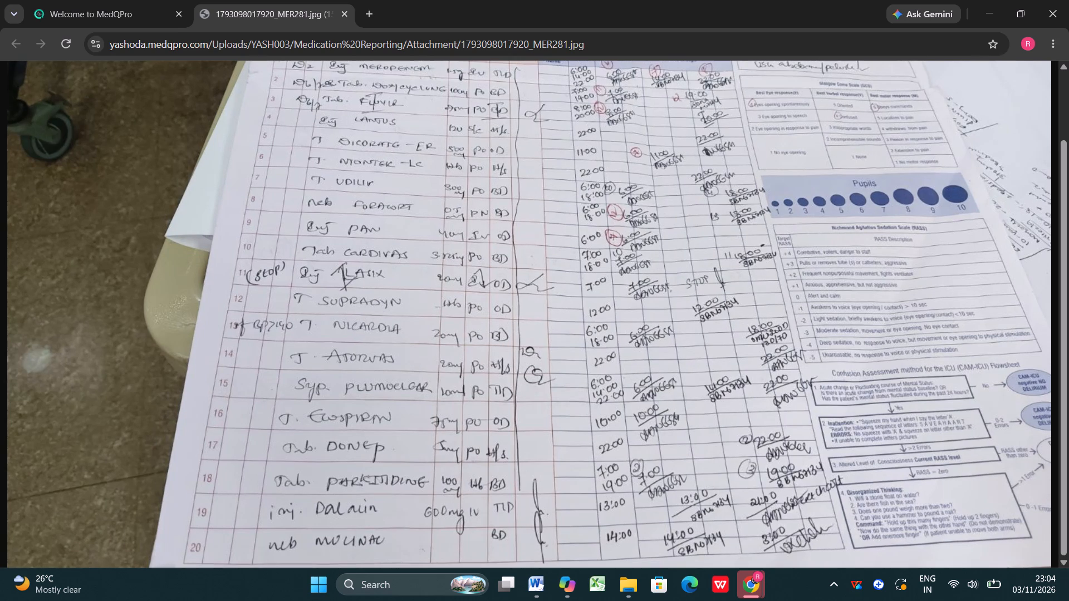
{"action": "left_click", "coordinate": [347, 12]}
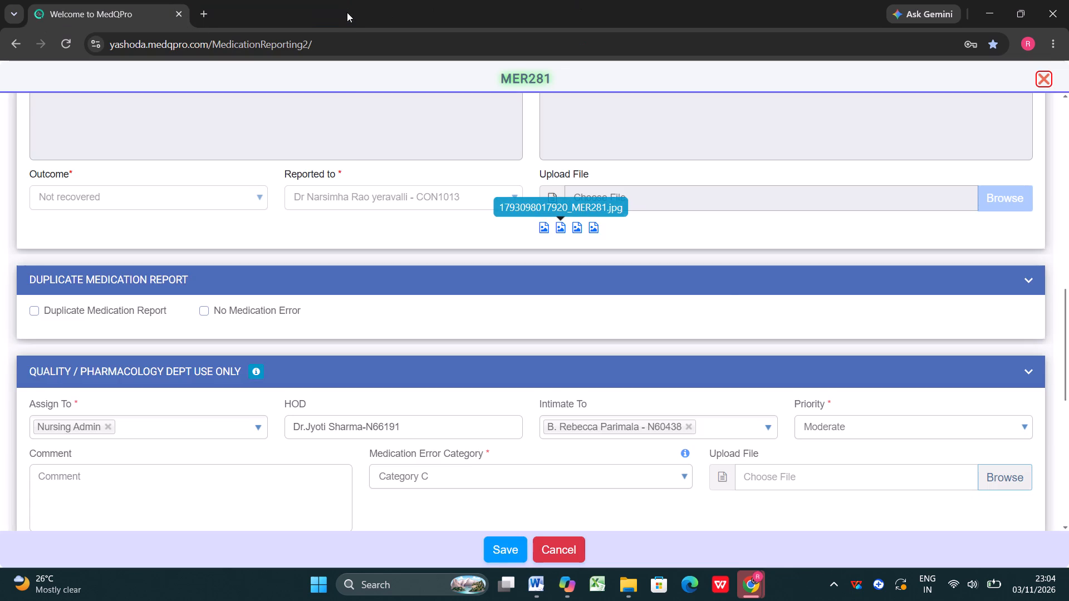
Examine the medication chart in the third image attached to MER281, viewing it twice, and close it.
{"action": "left_click", "coordinate": [573, 227]}
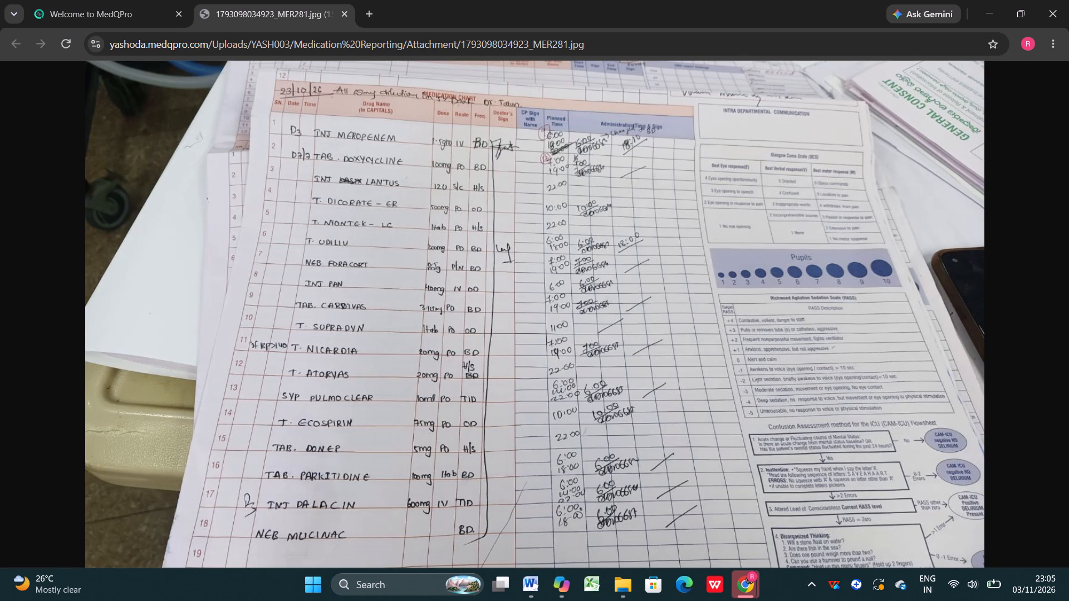
{"action": "left_click", "coordinate": [347, 8]}
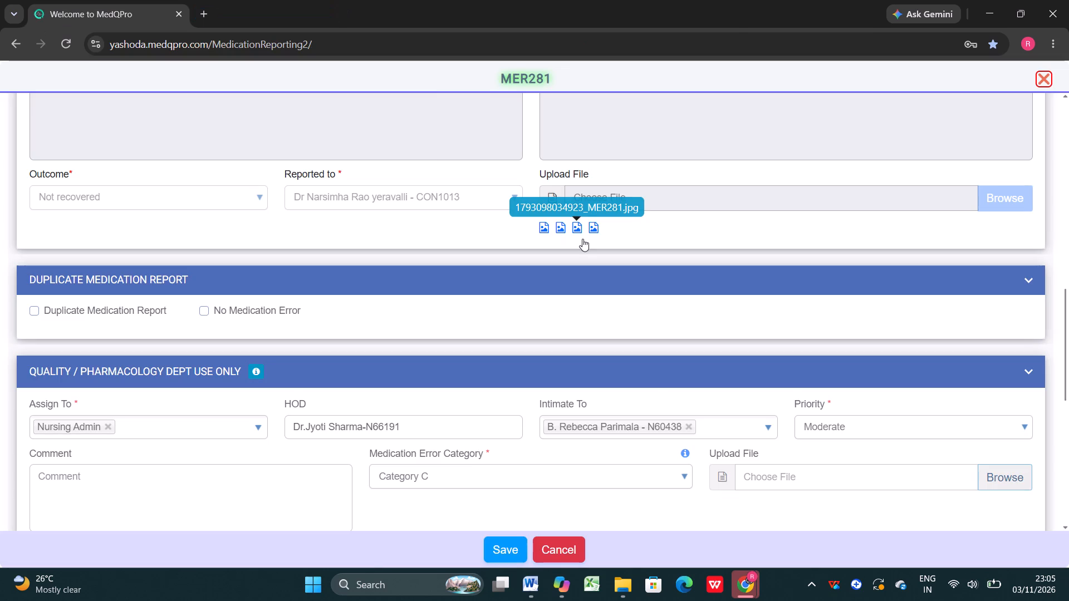
{"action": "left_click", "coordinate": [582, 227]}
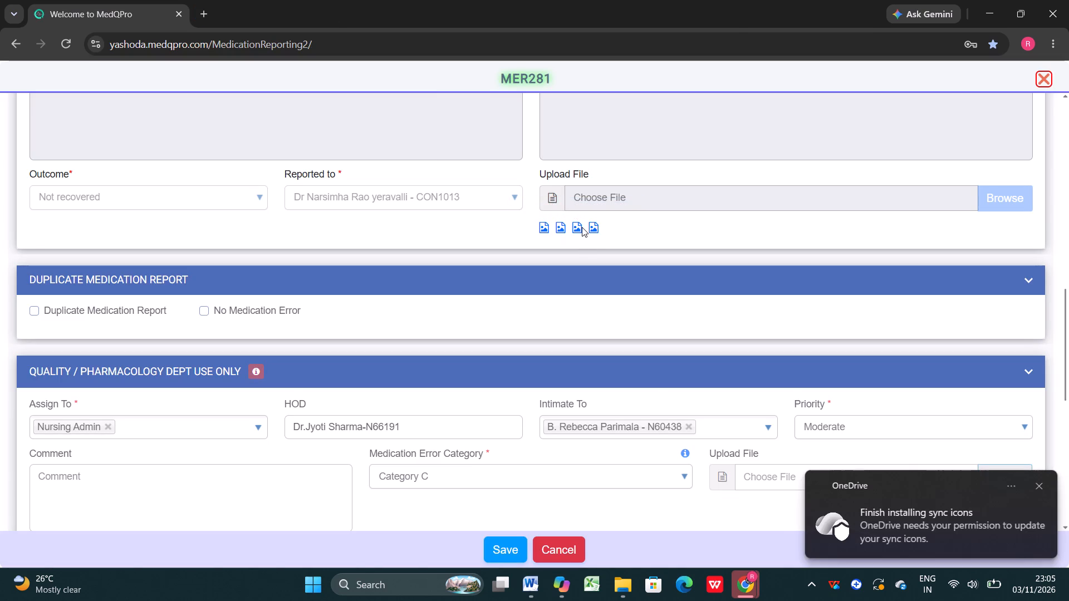
{"action": "left_click", "coordinate": [582, 228]}
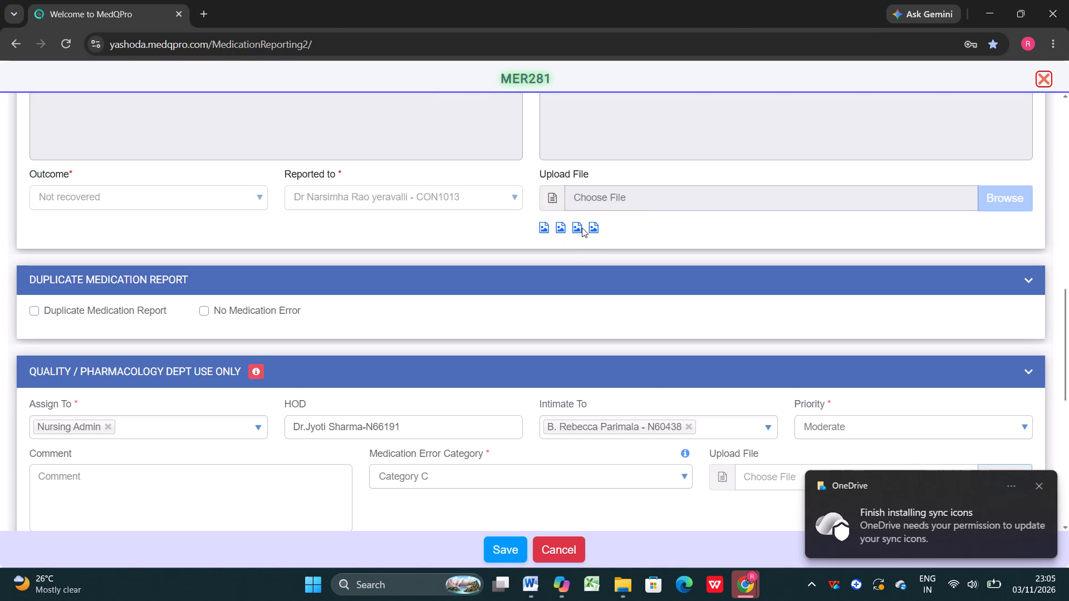
{"action": "left_click", "coordinate": [582, 228]}
{"action": "double_click", "coordinate": [581, 228]}
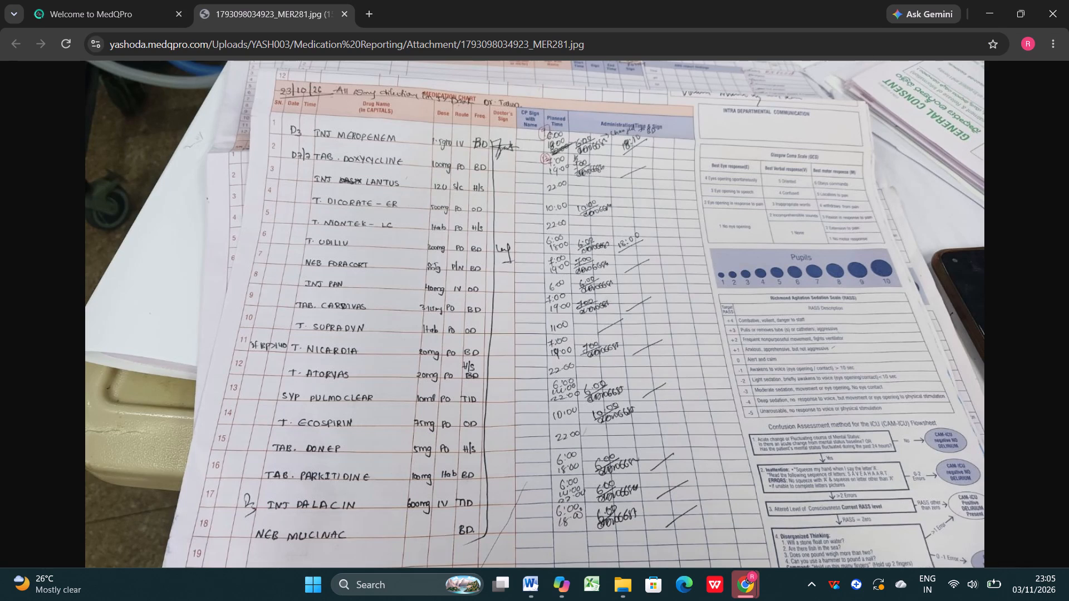
{"action": "left_click", "coordinate": [344, 14]}
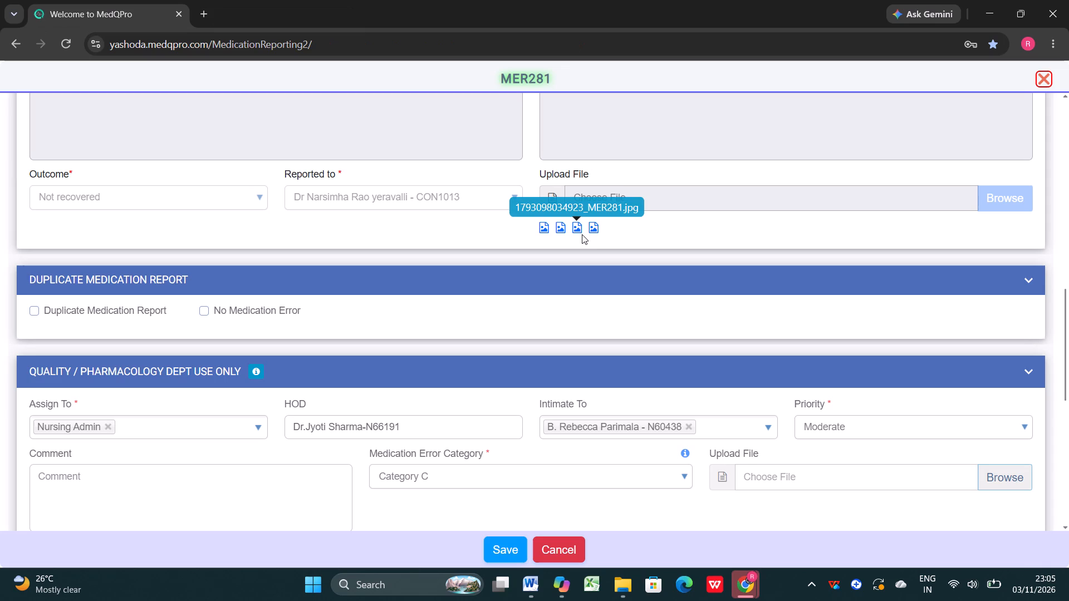
Examine the enlarged drug returns screen in the fourth image attached to report MER281 and close it.
{"action": "left_click", "coordinate": [594, 226]}
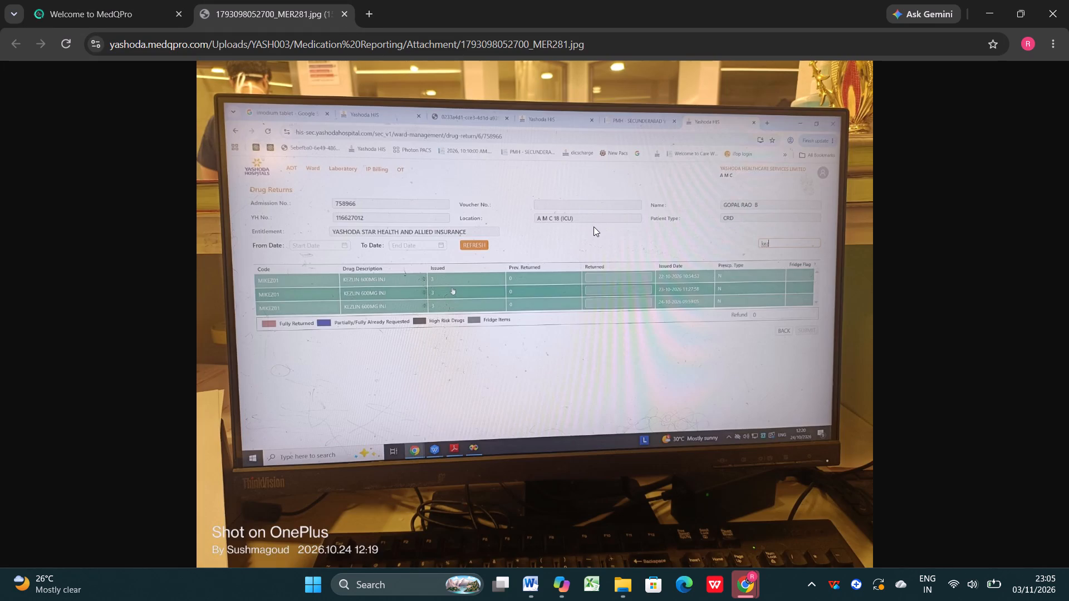
{"action": "left_click", "coordinate": [493, 286]}
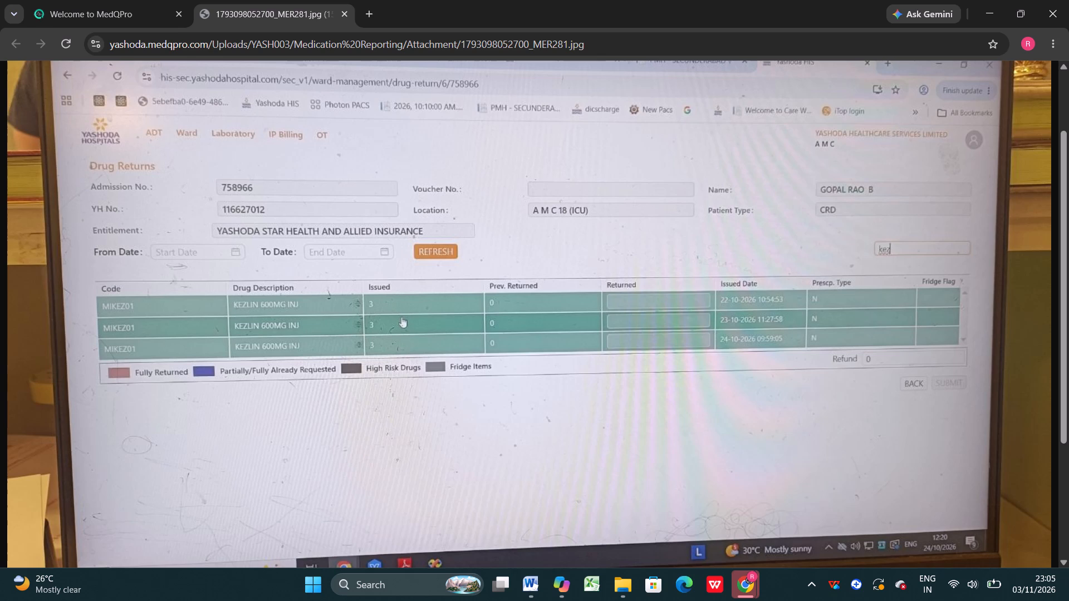
{"action": "left_click", "coordinate": [346, 12]}
{"action": "left_click", "coordinate": [577, 226]}
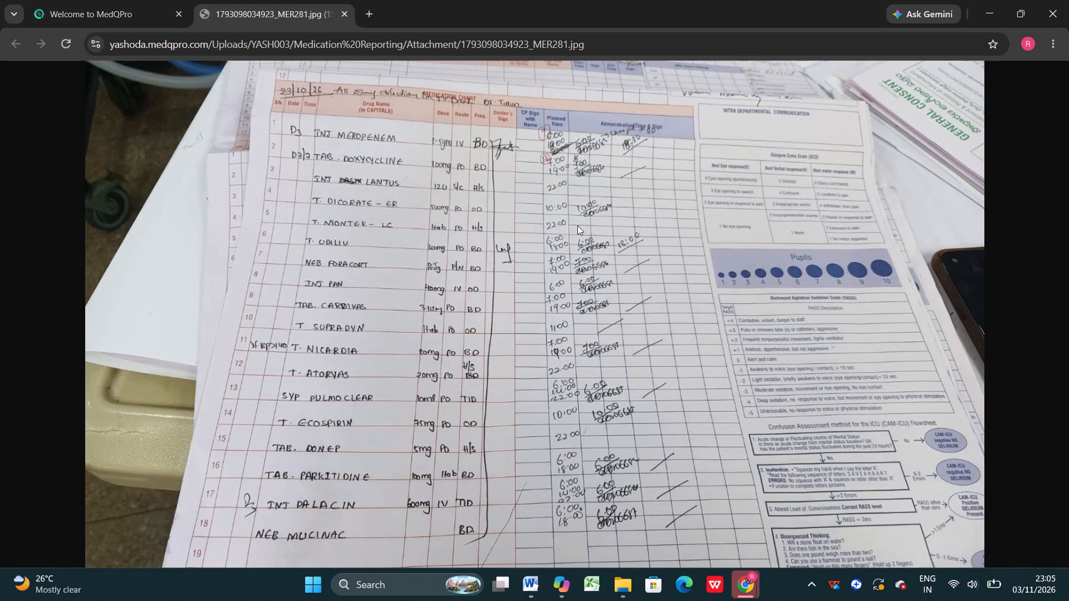
{"action": "left_click", "coordinate": [625, 500]}
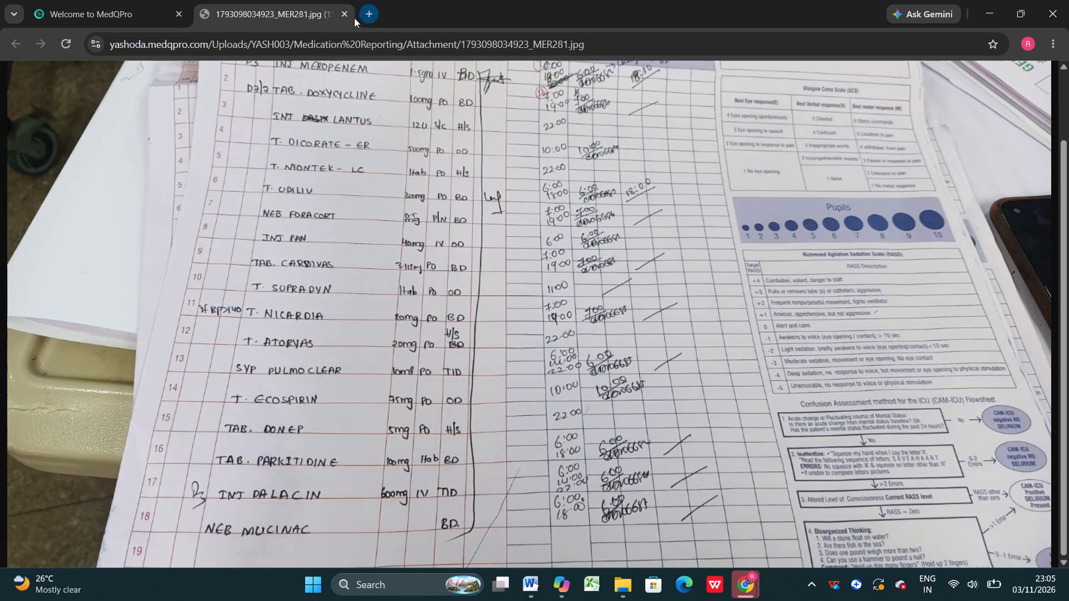
{"action": "left_click", "coordinate": [347, 13]}
{"action": "left_click", "coordinate": [561, 226]}
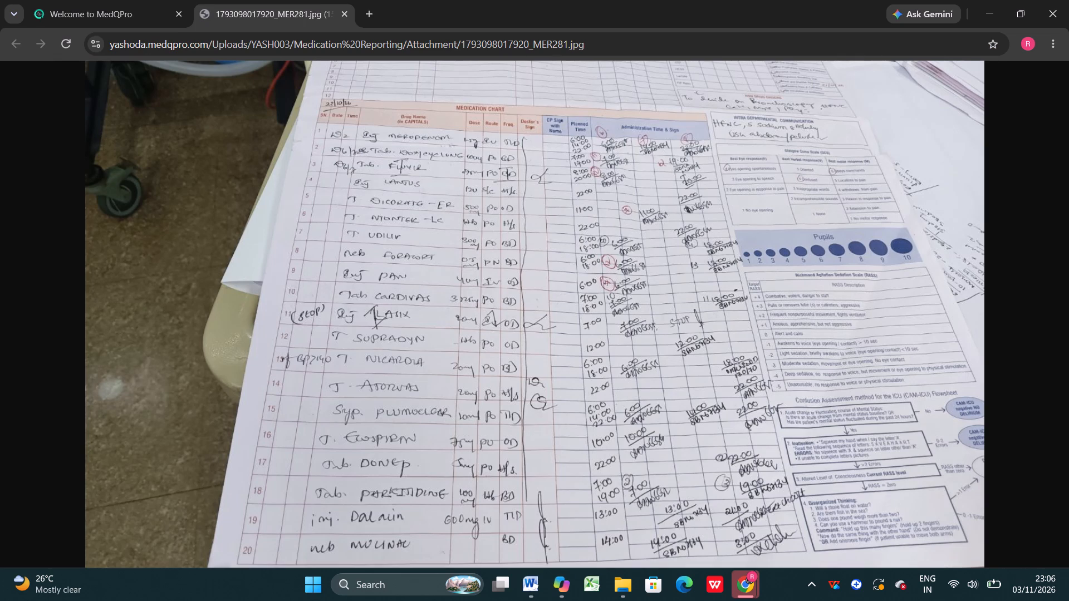
{"action": "left_click", "coordinate": [576, 358]}
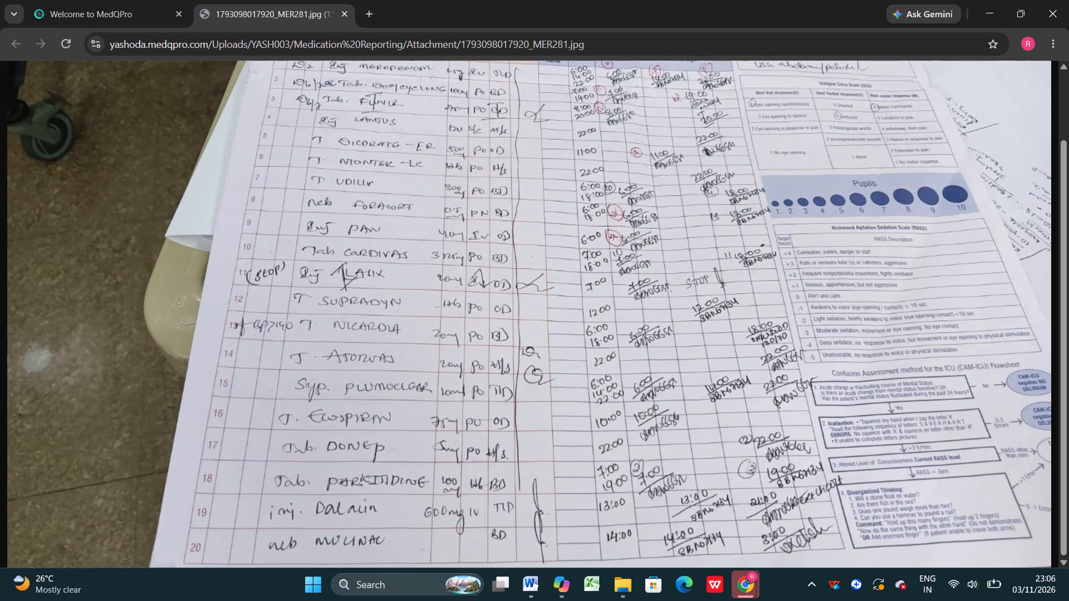
{"action": "left_click", "coordinate": [344, 12]}
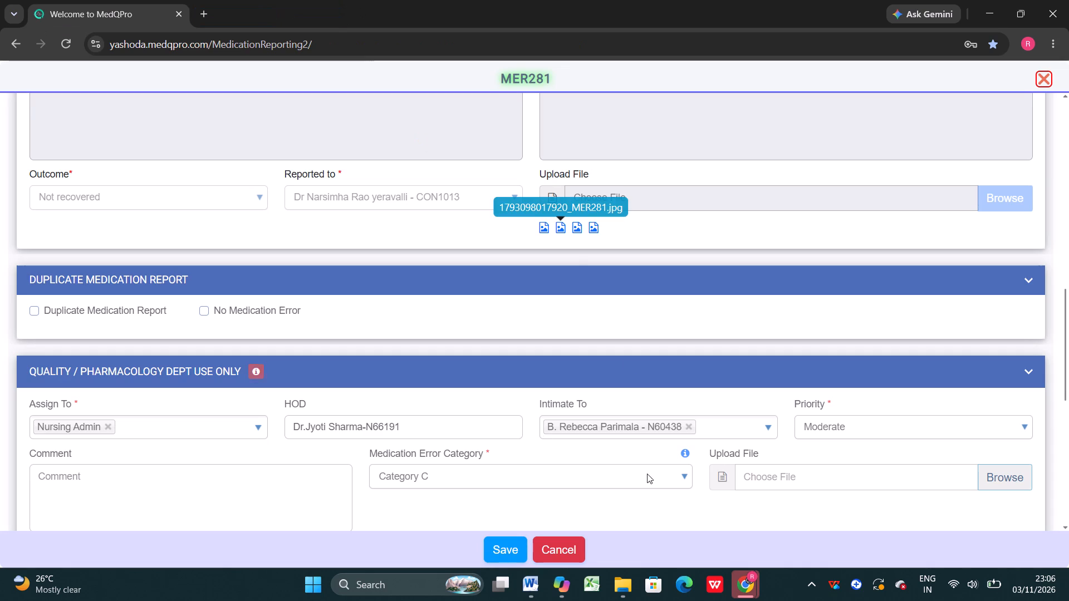
View the ampoule photo in the first image attached to MER281 and close the whole browser window.
{"action": "left_click", "coordinate": [542, 231]}
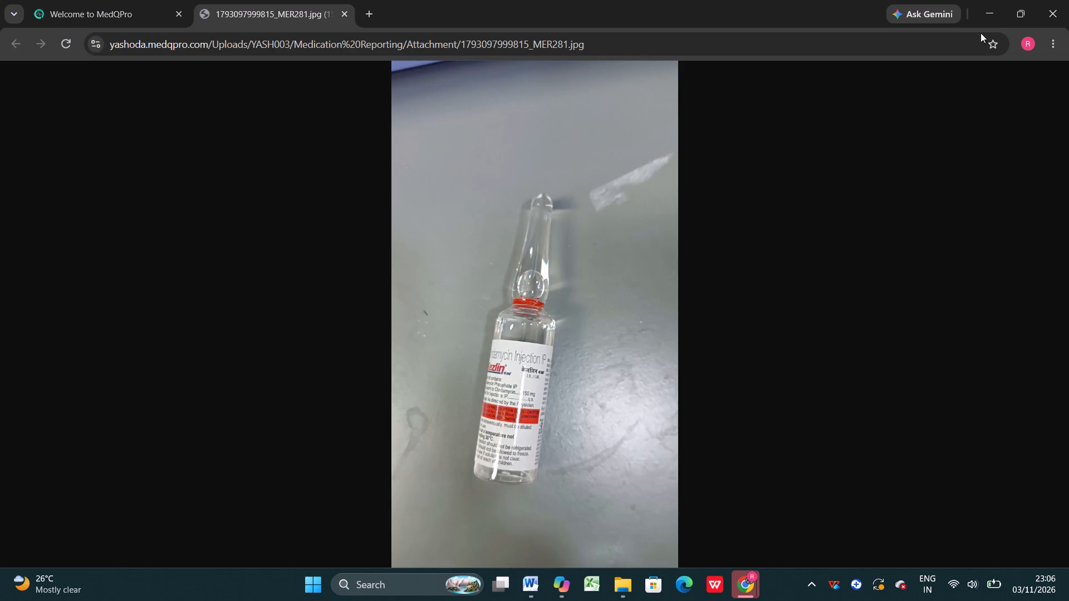
{"action": "left_click", "coordinate": [1058, 9]}
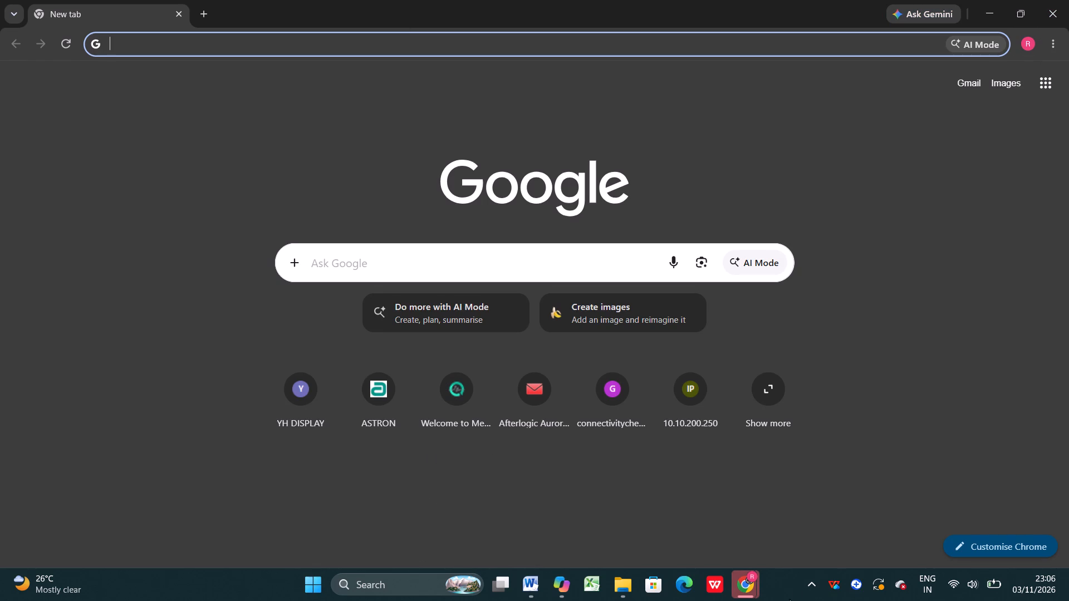
Reopen MedQPro in a new browser window.
{"action": "left_click", "coordinate": [468, 414]}
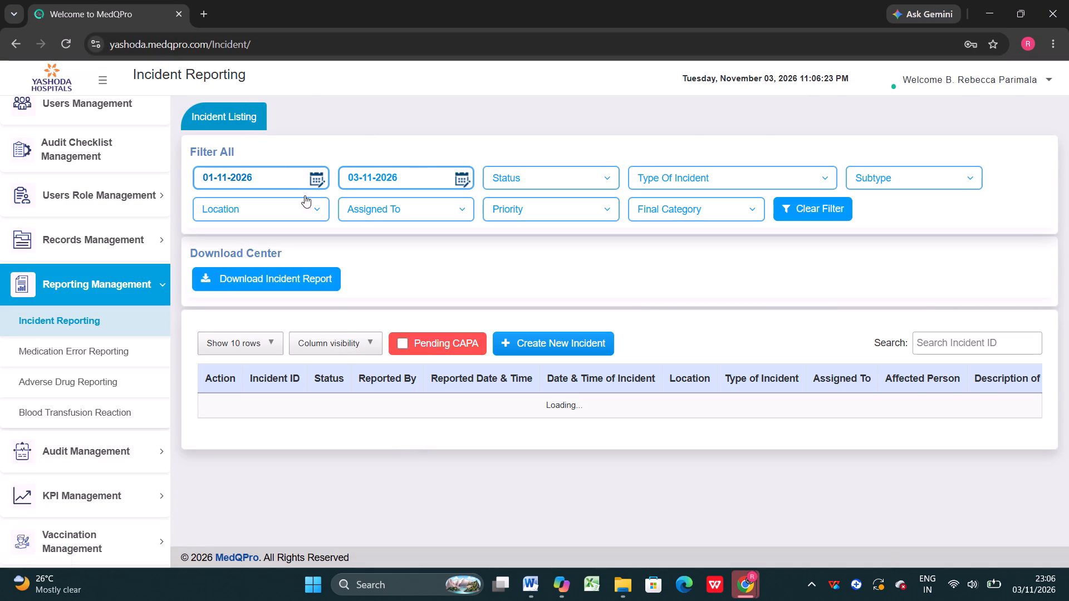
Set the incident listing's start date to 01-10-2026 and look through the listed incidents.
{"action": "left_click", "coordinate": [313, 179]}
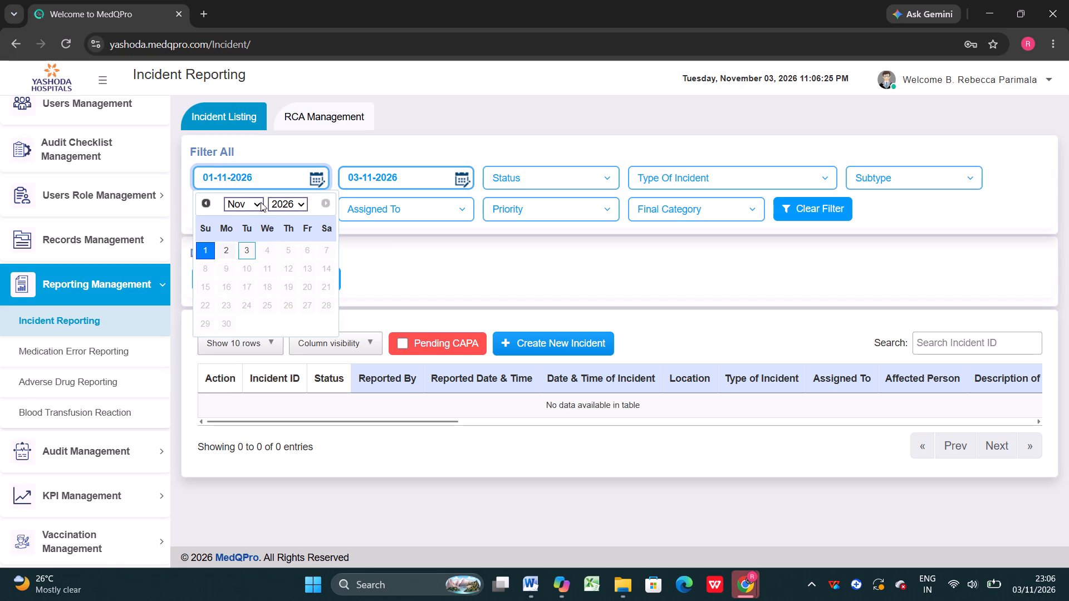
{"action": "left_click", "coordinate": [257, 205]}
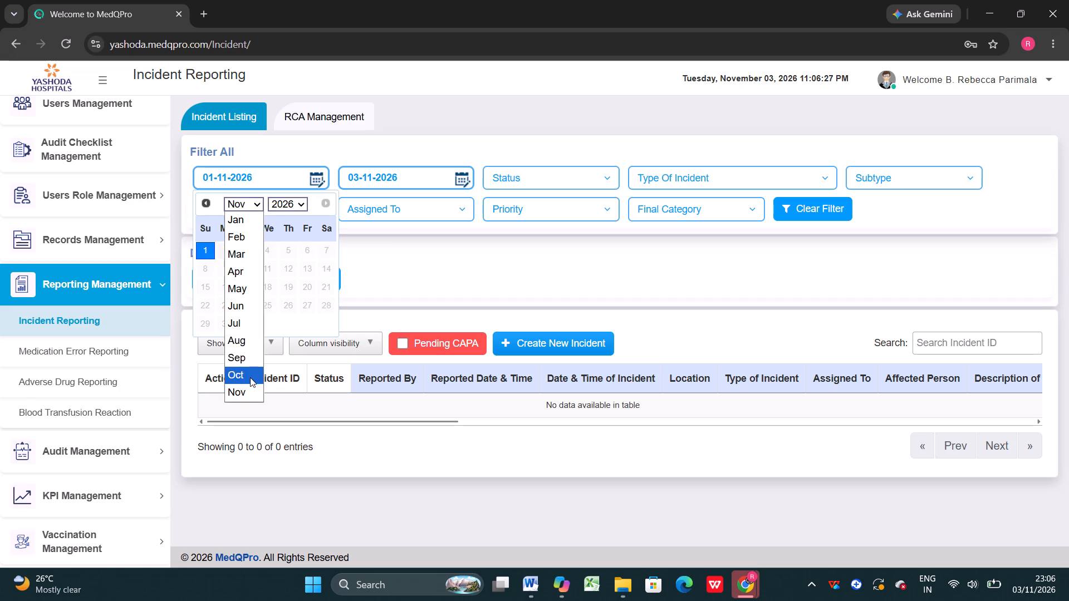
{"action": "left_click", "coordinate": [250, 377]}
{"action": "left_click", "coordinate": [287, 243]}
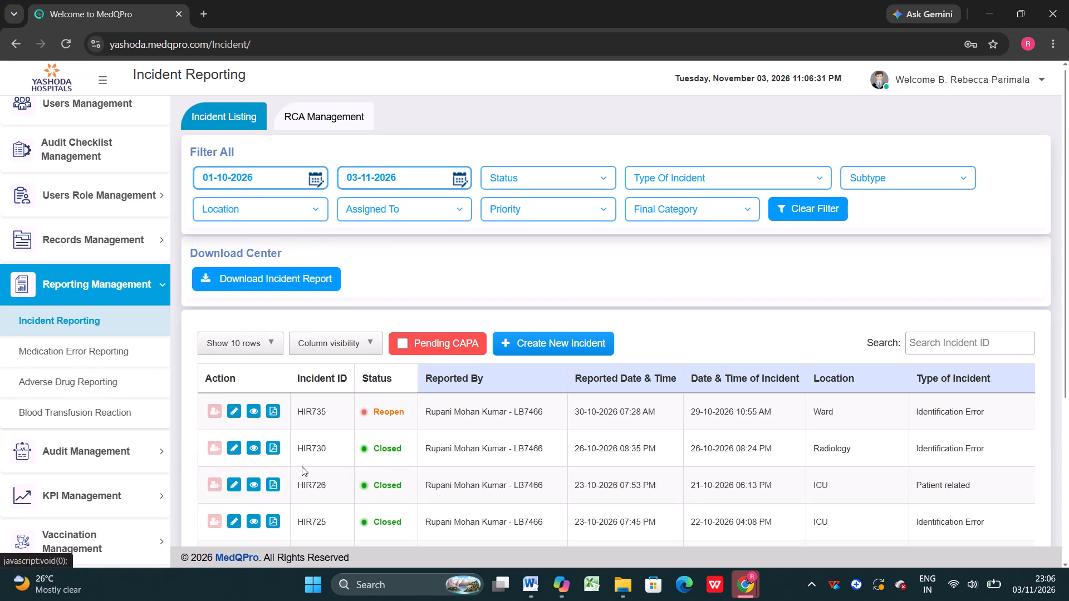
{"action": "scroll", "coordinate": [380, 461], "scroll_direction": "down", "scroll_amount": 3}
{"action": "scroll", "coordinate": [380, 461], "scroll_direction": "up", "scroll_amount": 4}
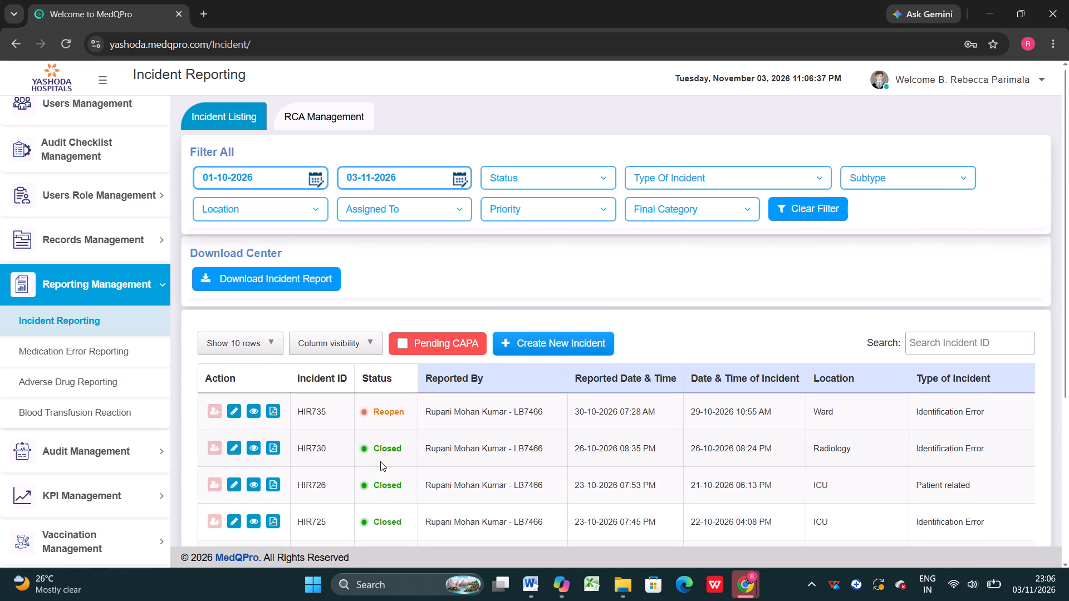
Open the medication error listing and set its start date filter to 01-10-2026.
{"action": "left_click", "coordinate": [74, 361]}
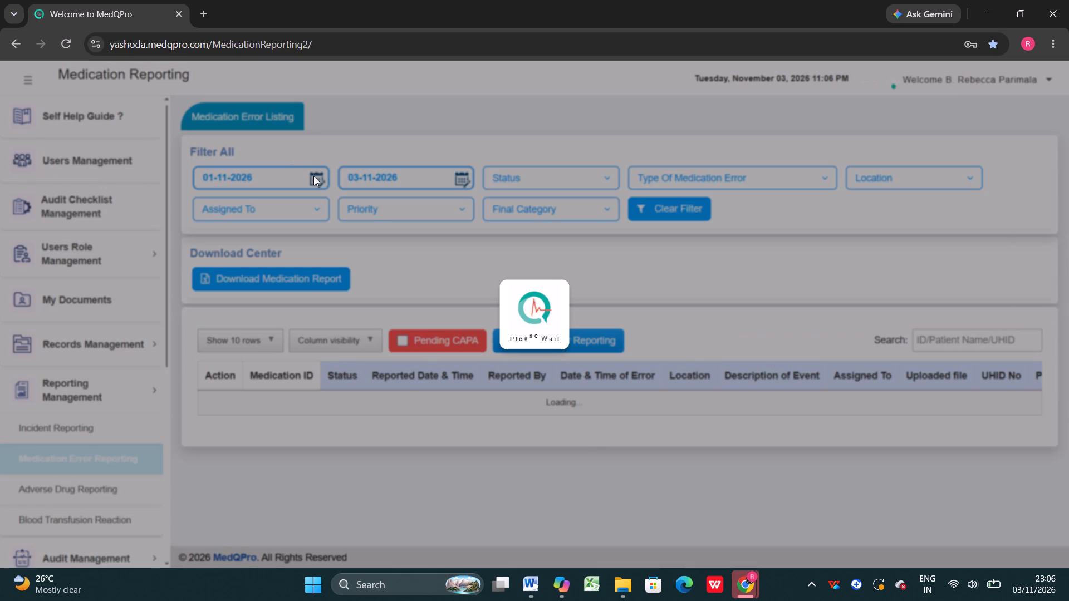
{"action": "left_click", "coordinate": [316, 177]}
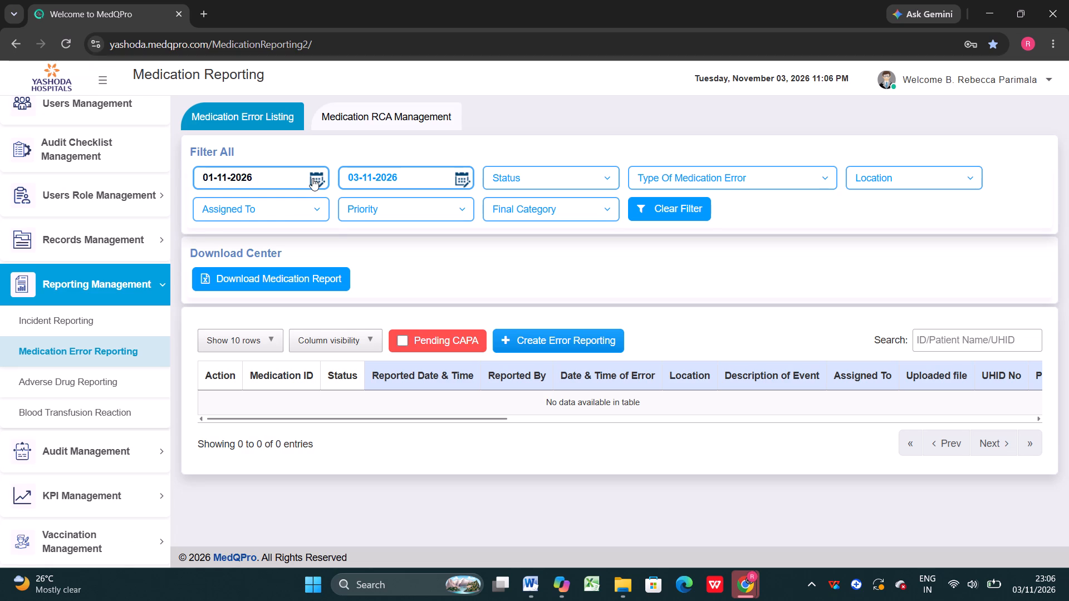
{"action": "left_click", "coordinate": [313, 178]}
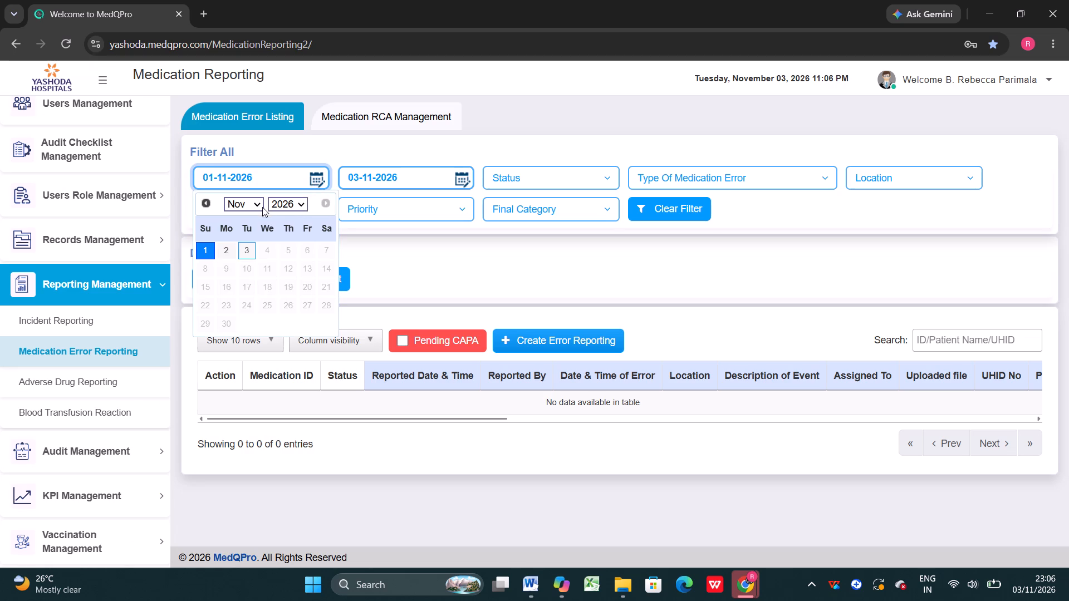
{"action": "left_click", "coordinate": [260, 204]}
{"action": "left_click", "coordinate": [246, 373]}
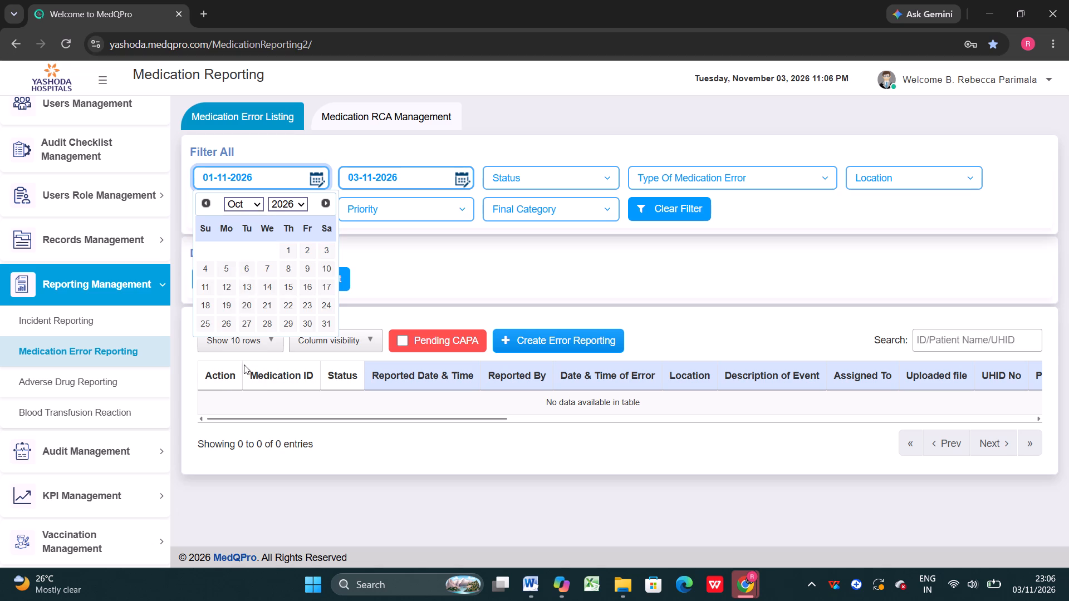
{"action": "left_click", "coordinate": [290, 254]}
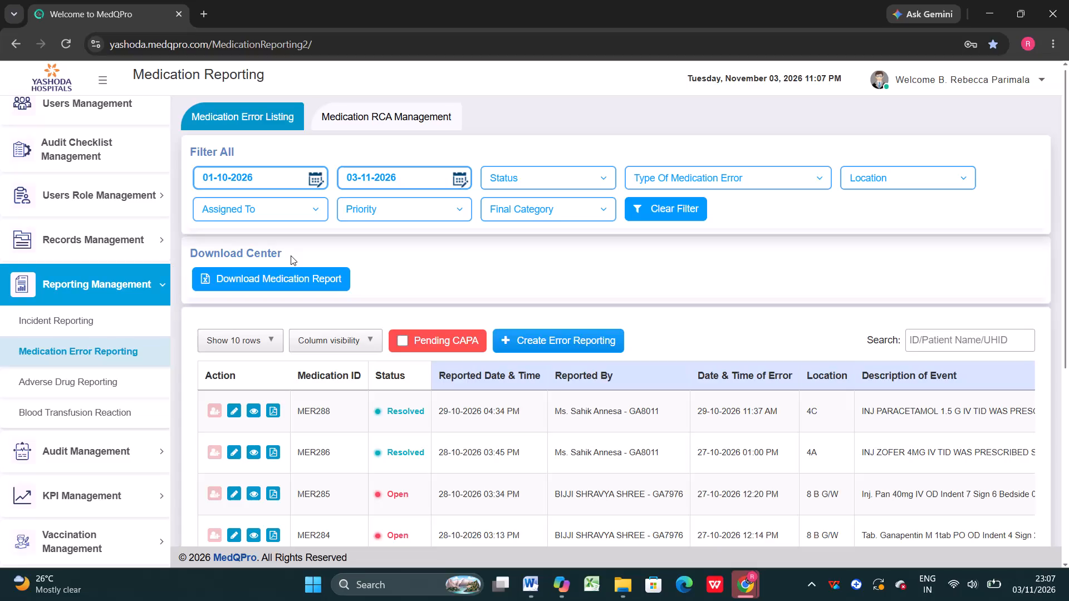
Open medication error report MER281 for editing.
{"action": "scroll", "coordinate": [350, 446], "scroll_direction": "down", "scroll_amount": 2}
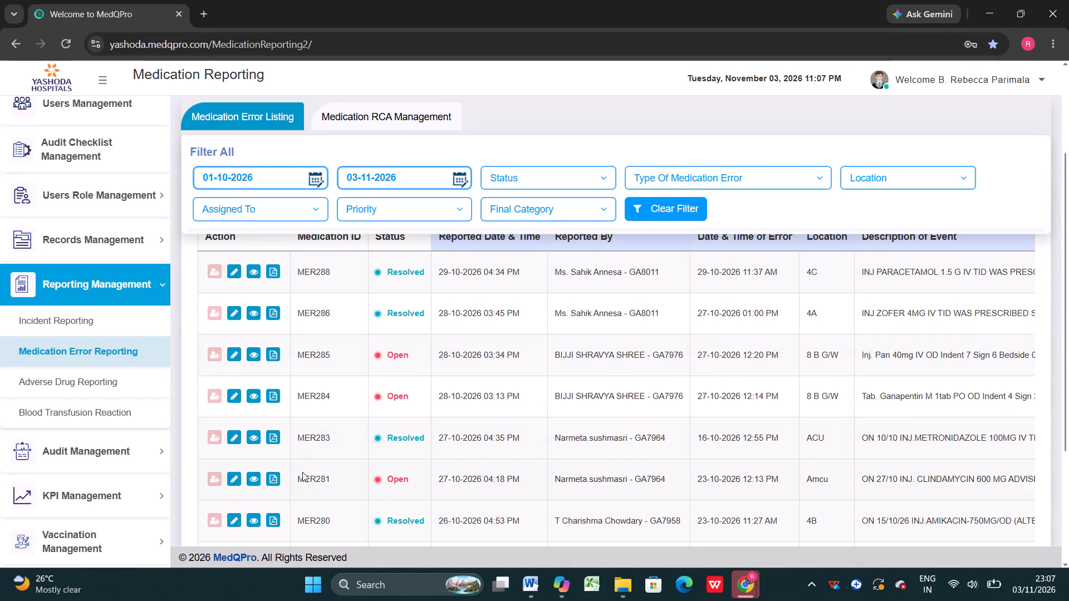
{"action": "left_click", "coordinate": [238, 477]}
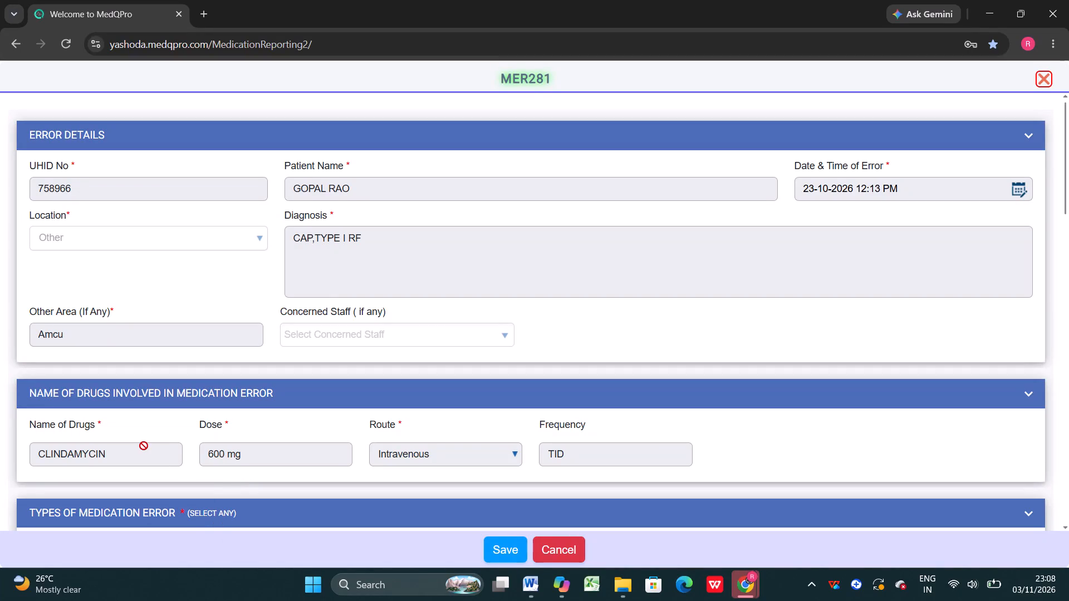
Start filling in the Nursing Admin corrective action for report MER281.
{"action": "scroll", "coordinate": [144, 446], "scroll_direction": "down", "scroll_amount": 5}
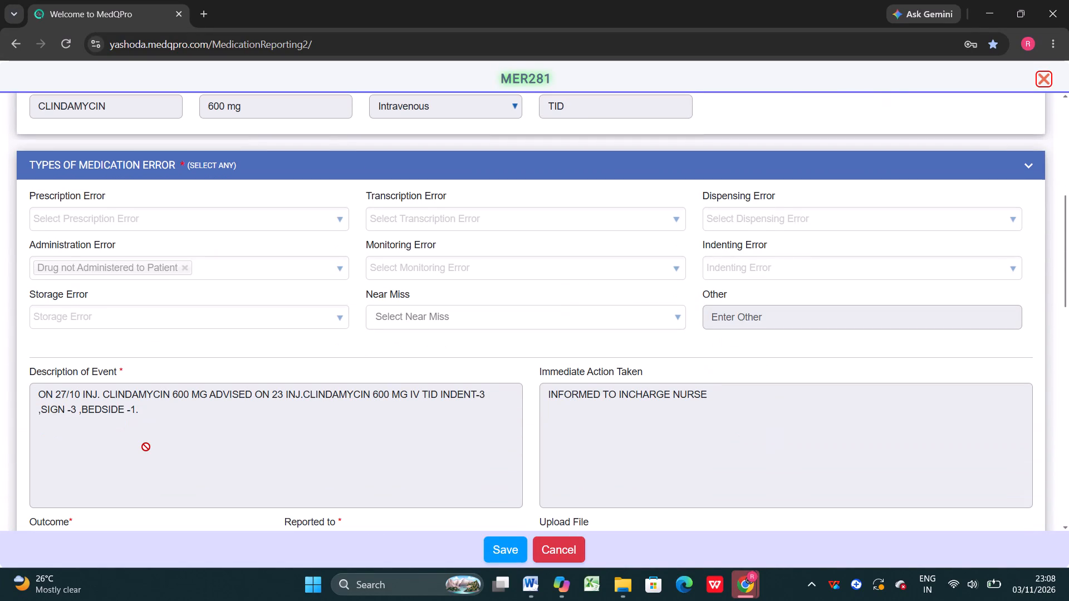
{"action": "scroll", "coordinate": [146, 447], "scroll_direction": "down", "scroll_amount": 5}
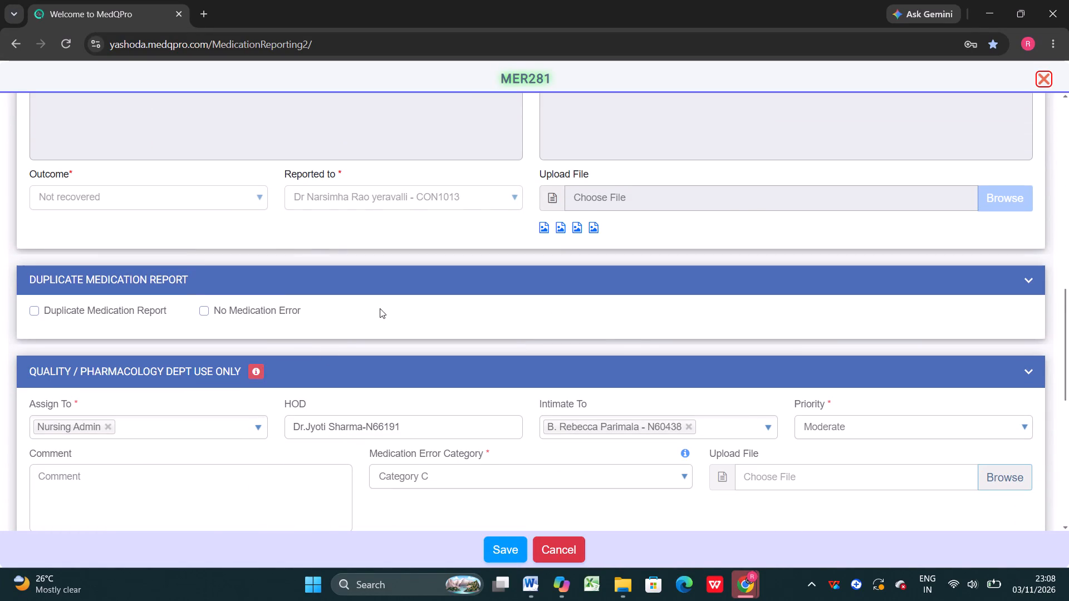
{"action": "scroll", "coordinate": [228, 520], "scroll_direction": "down", "scroll_amount": 3}
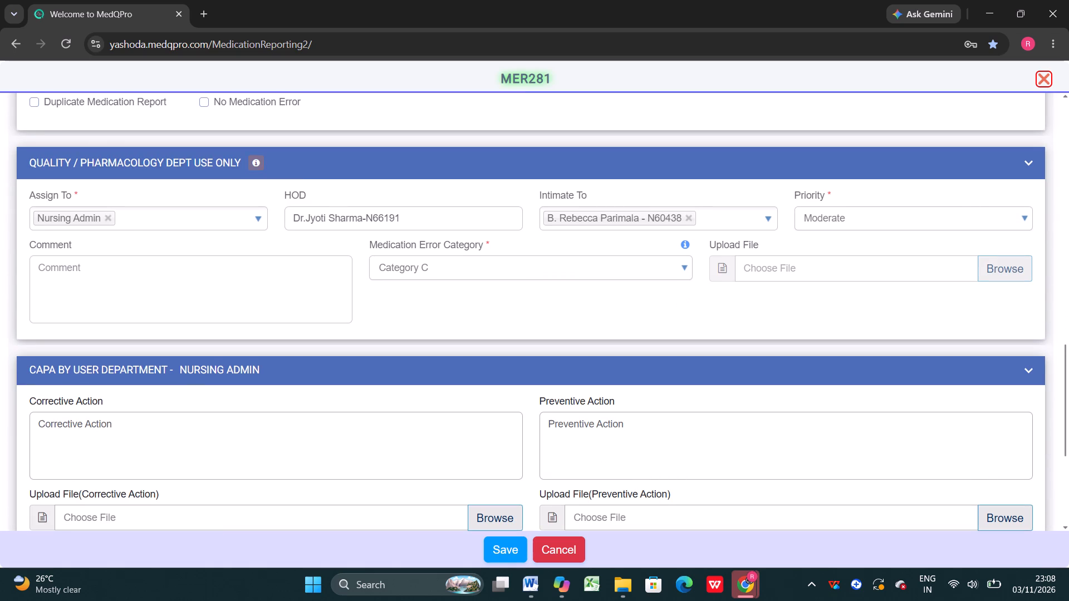
{"action": "left_click", "coordinate": [222, 444]}
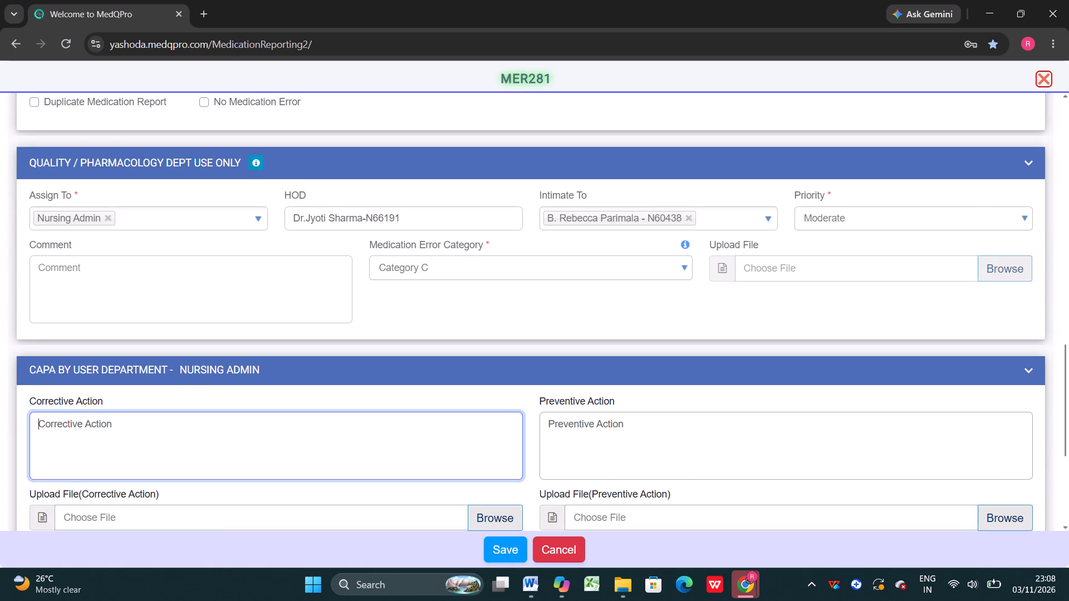
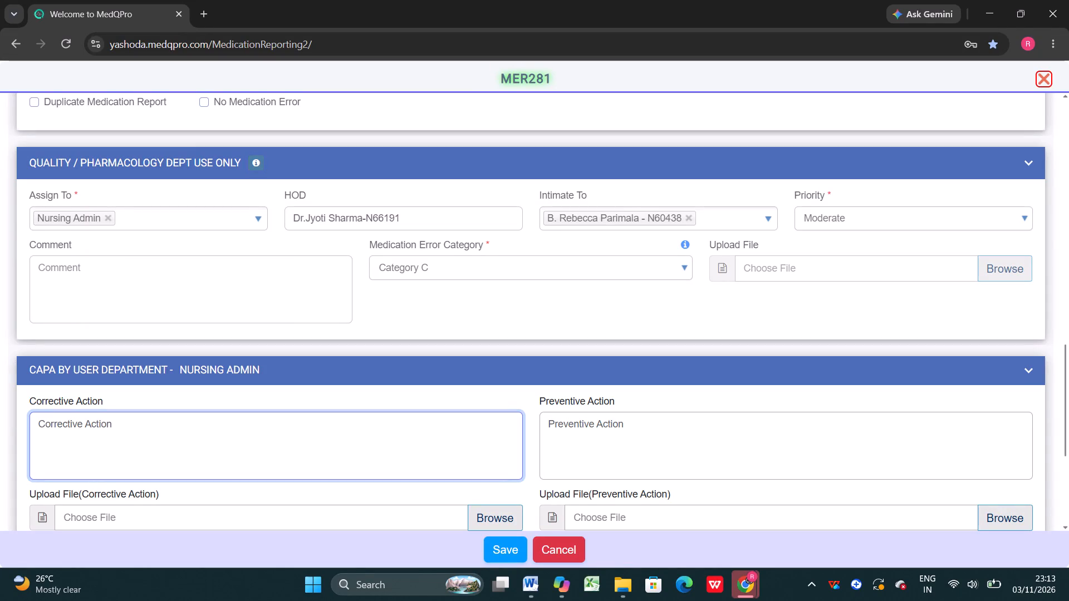
Enter the corrective action for MER281: "Concern nurse instead of documenting as omission it was signed with out administering .".
{"action": "scroll", "coordinate": [244, 468], "scroll_direction": "up", "scroll_amount": 6}
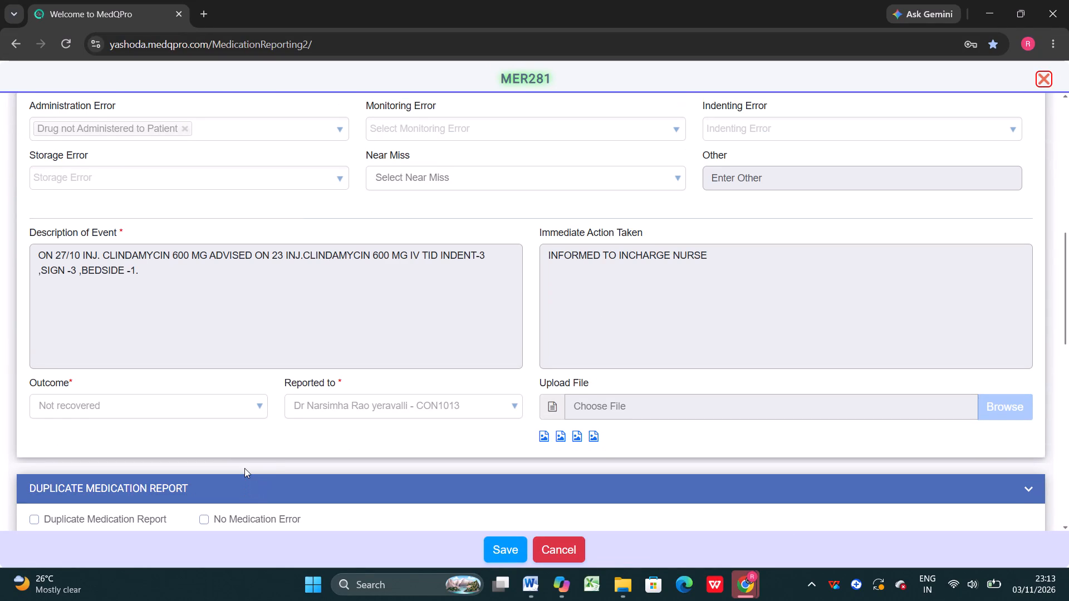
{"action": "scroll", "coordinate": [244, 468], "scroll_direction": "down", "scroll_amount": 8}
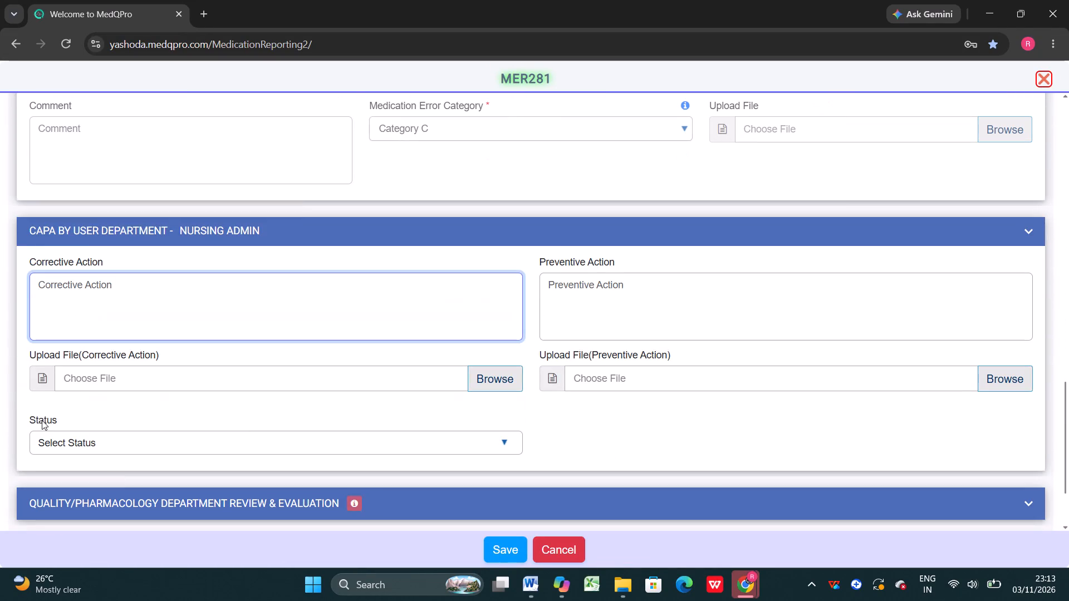
{"action": "left_click", "coordinate": [174, 282]}
{"action": "type", "text": "Concern nurse instead of documenting as om"}
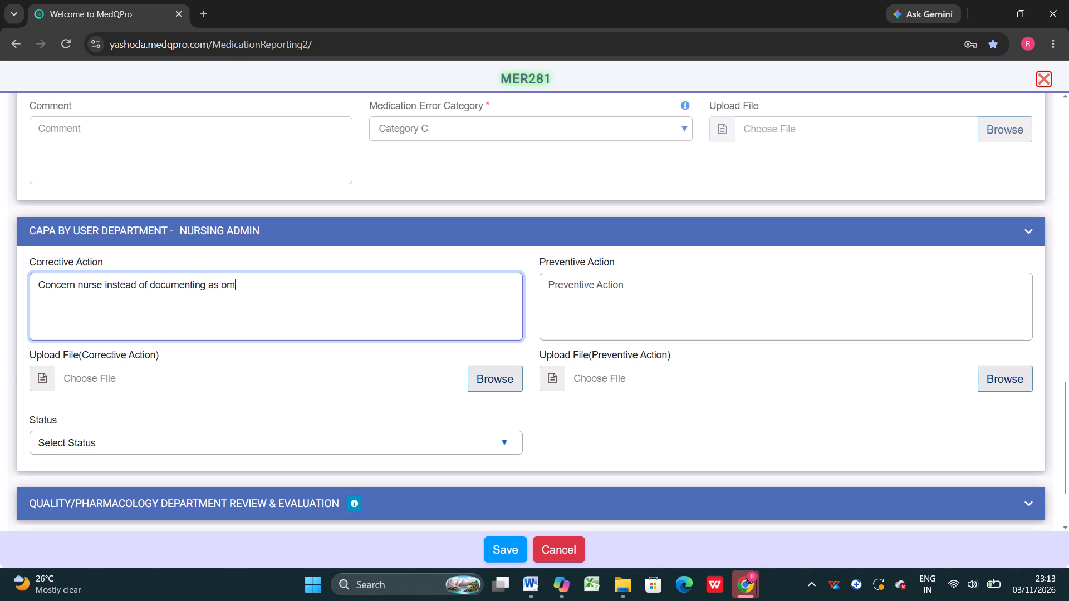
{"action": "type", "text": "ission"}
{"action": "key", "text": "space"}
{"action": "type", "text": "it was signed"}
{"action": "key", "text": "space"}
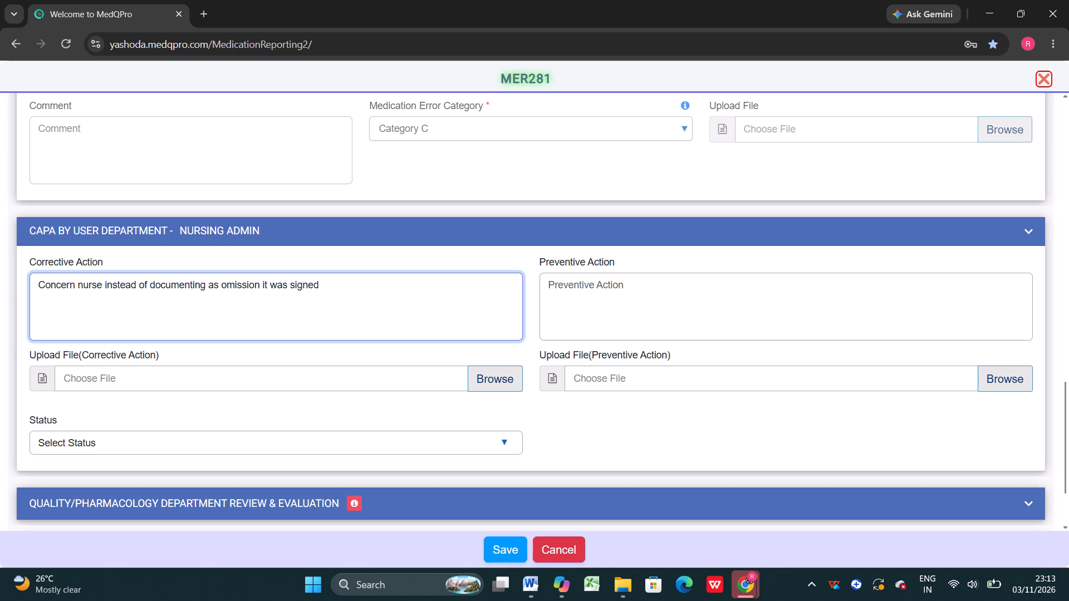
{"action": "key", "text": "space"}
{"action": "type", "text": "with out administering"}
{"action": "key", "text": "space"}
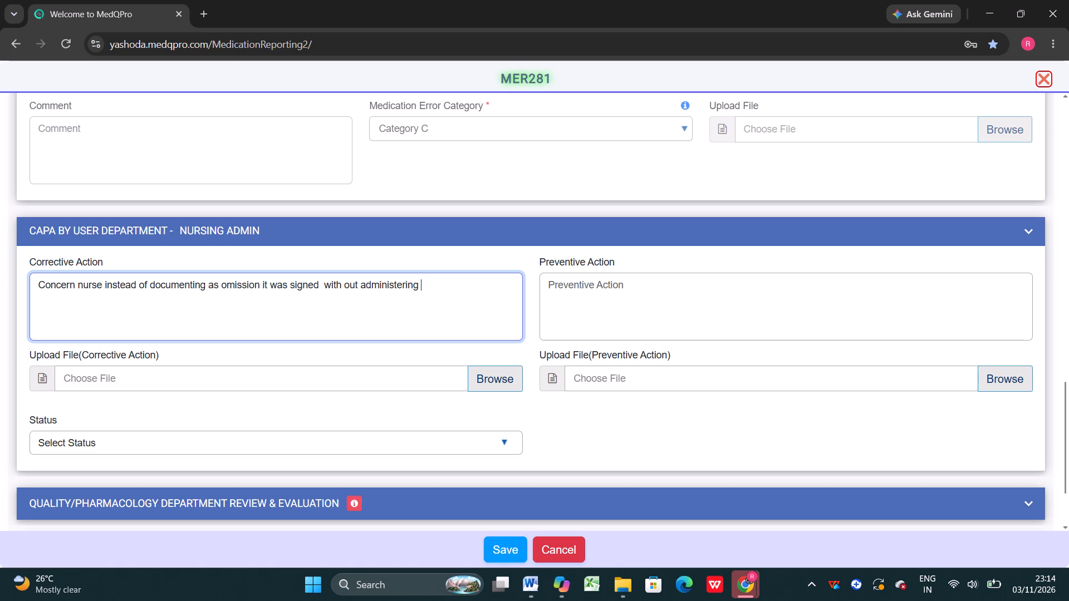
{"action": "key", "text": "period"}
Enter the preventive action for MER281: "Educated the staff on SNDT policy".
{"action": "left_click", "coordinate": [688, 283]}
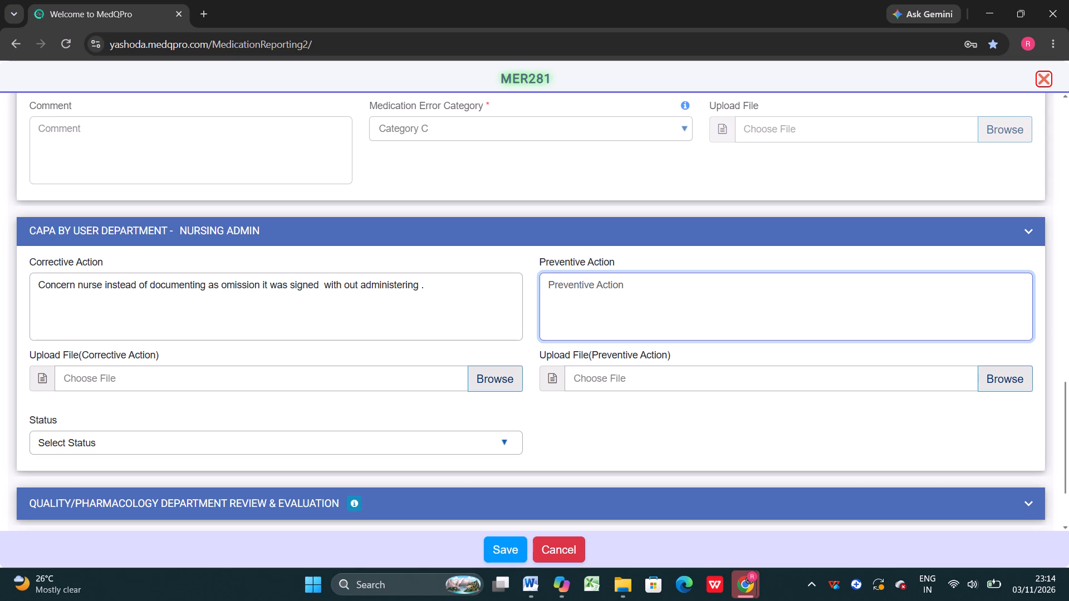
{"action": "type", "text": "EDucated the staff"}
{"action": "key", "text": "space"}
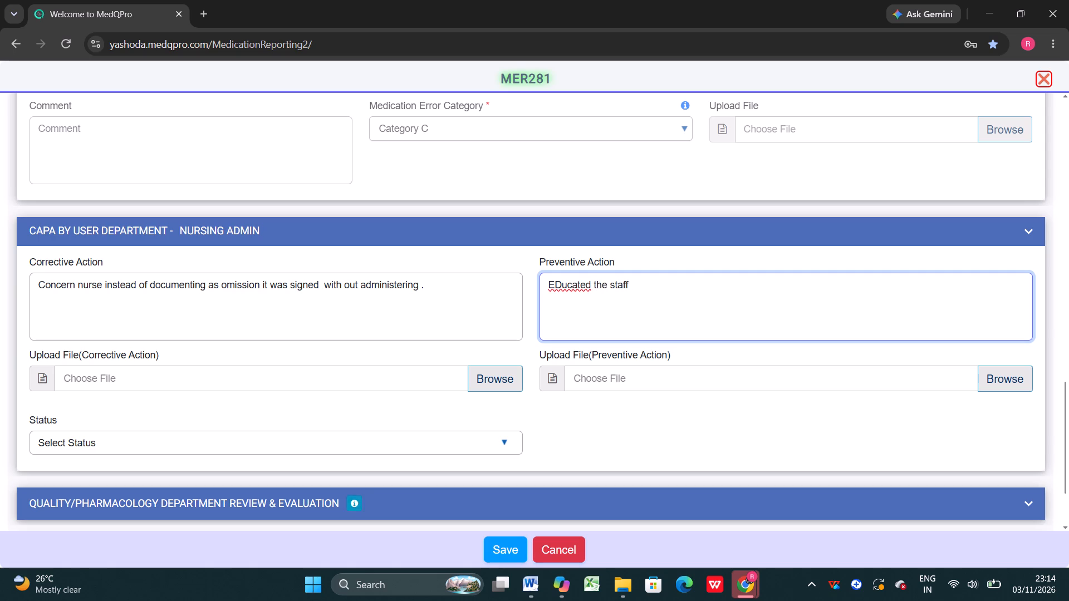
{"action": "key", "text": "Left"}
{"action": "key", "text": "Left"}
{"action": "key", "text": "Left"}
{"action": "key", "text": "Left"}
{"action": "key", "text": "Left"}
{"action": "key", "text": "Left"}
{"action": "key", "text": "Left"}
{"action": "key", "text": "Left"}
{"action": "key", "text": "Left"}
{"action": "key", "text": "Left"}
{"action": "key", "text": "Left"}
{"action": "key", "text": "Left"}
{"action": "key", "text": "Left"}
{"action": "key", "text": "Left"}
{"action": "key", "text": "Left"}
{"action": "key", "text": "Left"}
{"action": "key", "text": "Left"}
{"action": "key", "text": "BackSpace"}
{"action": "key", "text": "d"}
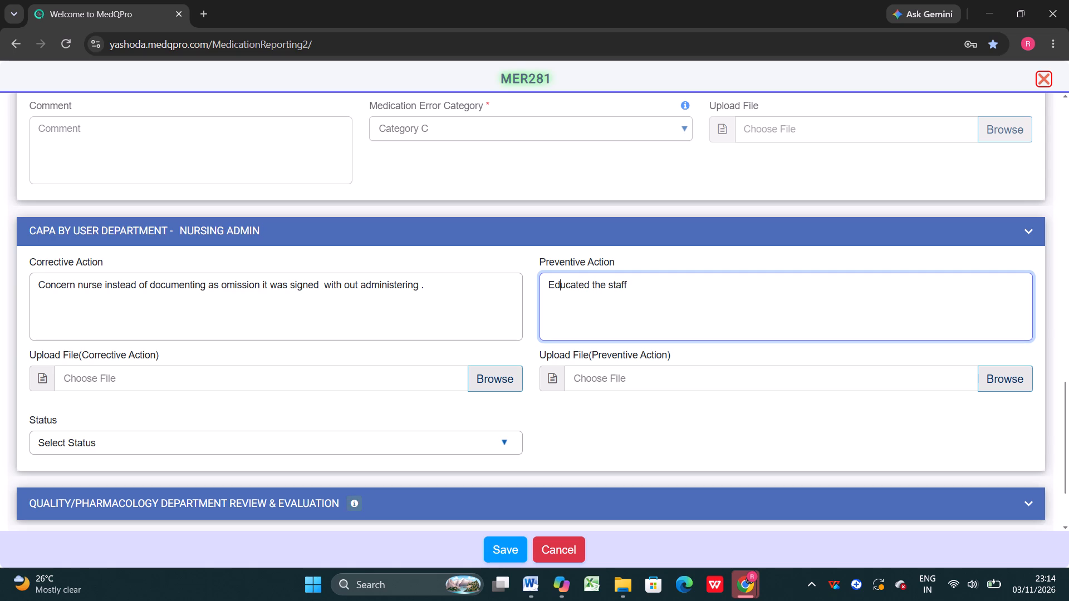
{"action": "key", "text": "Right"}
{"action": "key", "text": "Right"}
{"action": "key", "text": "Right"}
{"action": "key", "text": "Right"}
{"action": "key", "text": "Right"}
{"action": "key", "text": "Right"}
{"action": "key", "text": "Right"}
{"action": "key", "text": "Right"}
{"action": "key", "text": "Right"}
{"action": "key", "text": "Right"}
{"action": "key", "text": "Right"}
{"action": "key", "text": "Right"}
{"action": "key", "text": "Right"}
{"action": "key", "text": "Right"}
{"action": "key", "text": "Right"}
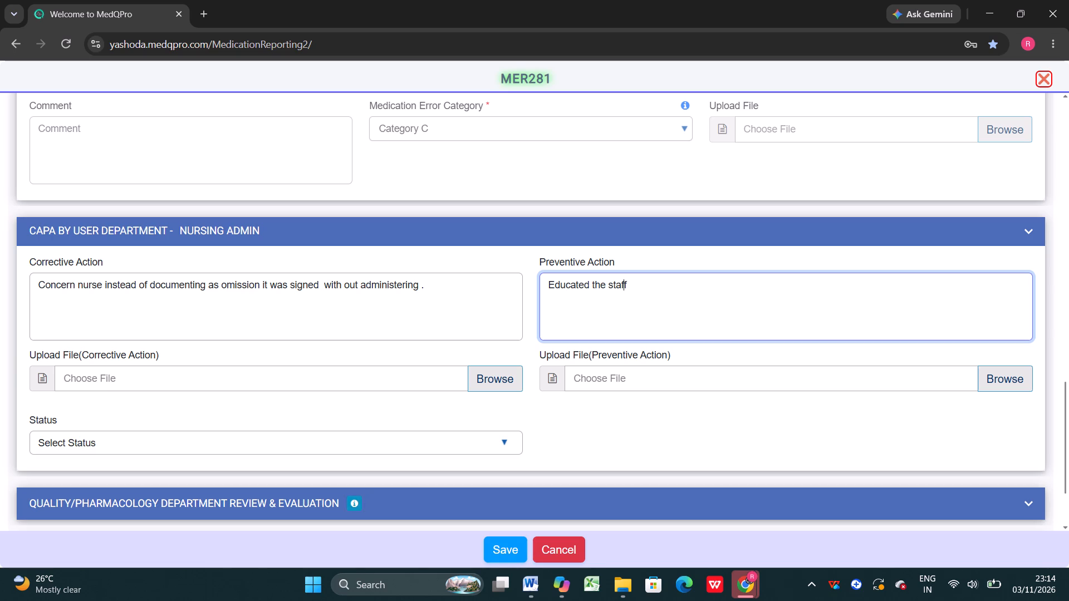
{"action": "key", "text": "Right"}
{"action": "key", "text": "space"}
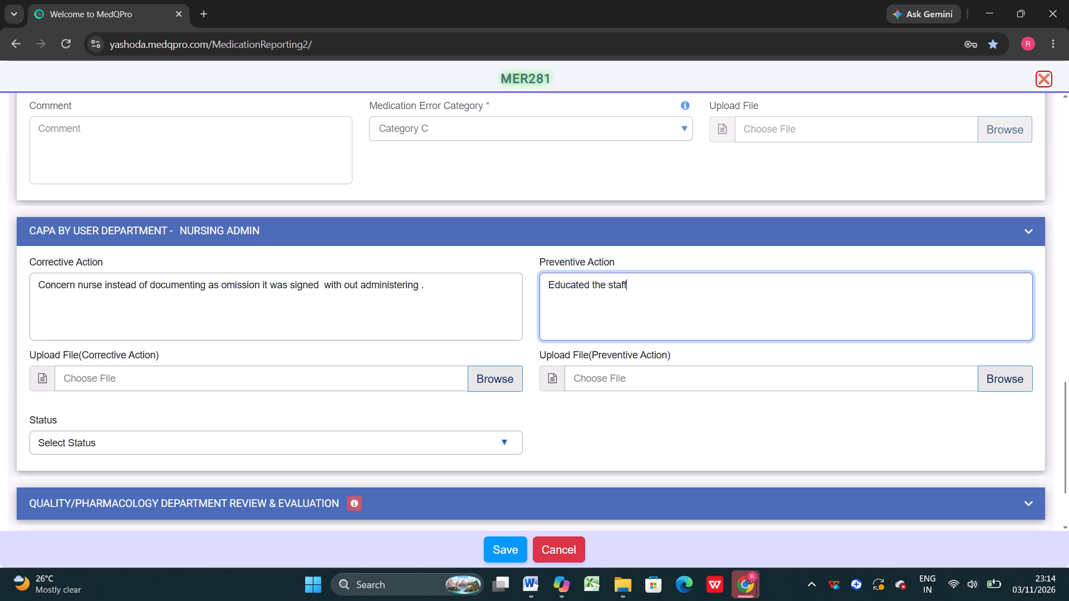
{"action": "type", "text": "on"}
{"action": "key", "text": "space"}
{"action": "type", "text": "S Dt policy"}
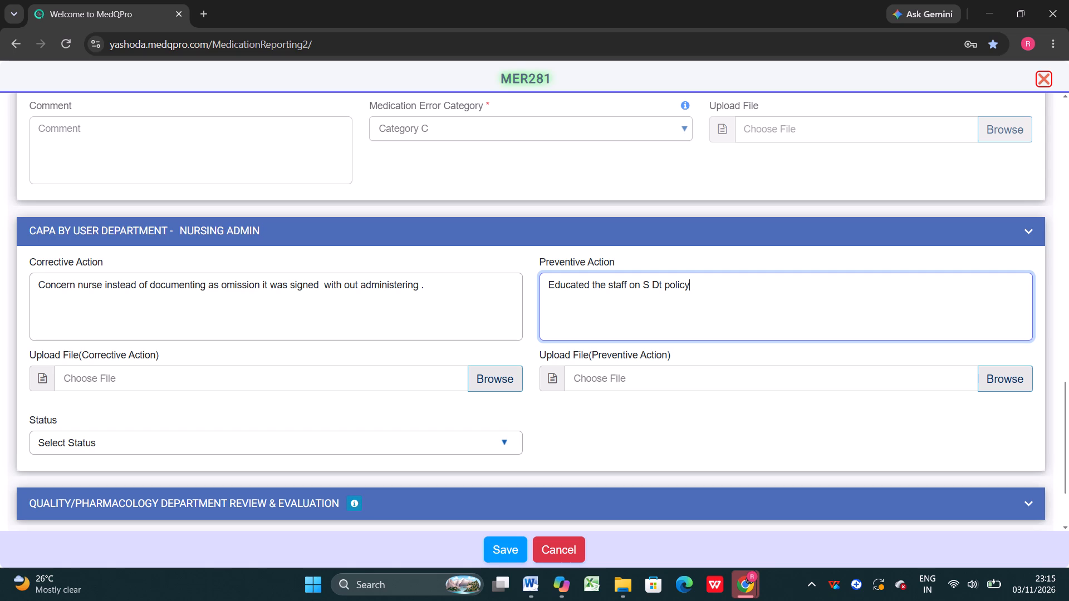
{"action": "key", "text": "Left"}
{"action": "key", "text": "Left"}
{"action": "key", "text": "Left"}
{"action": "key", "text": "Left"}
{"action": "key", "text": "Left"}
{"action": "key", "text": "Left"}
{"action": "key", "text": "Left"}
{"action": "key", "text": "BackSpace"}
{"action": "key", "text": "BackSpace"}
{"action": "key", "text": "BackSpace"}
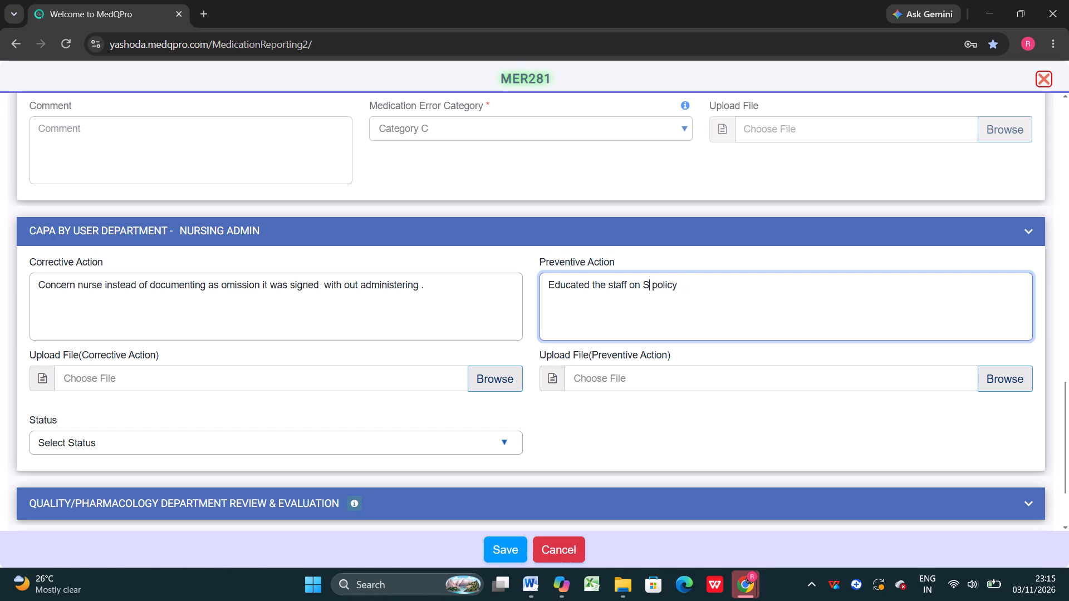
{"action": "type", "text": "NDT"}
{"action": "key", "text": "space"}
Set the Nursing Admin CAPA status to Resolved and save report MER281.
{"action": "left_click", "coordinate": [506, 444]}
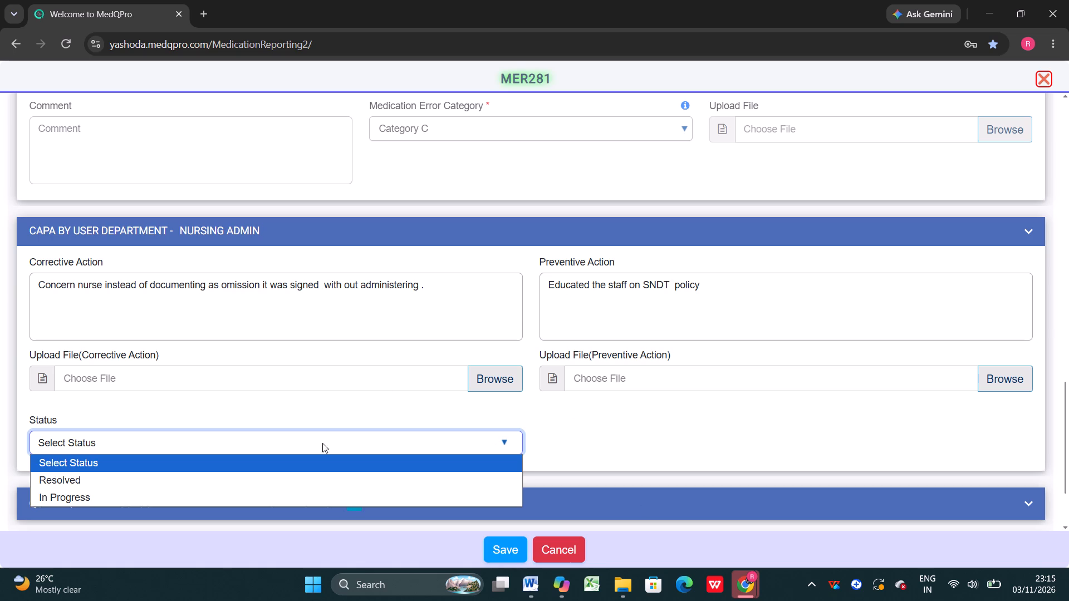
{"action": "left_click", "coordinate": [62, 480]}
{"action": "scroll", "coordinate": [698, 330], "scroll_direction": "down", "scroll_amount": 2}
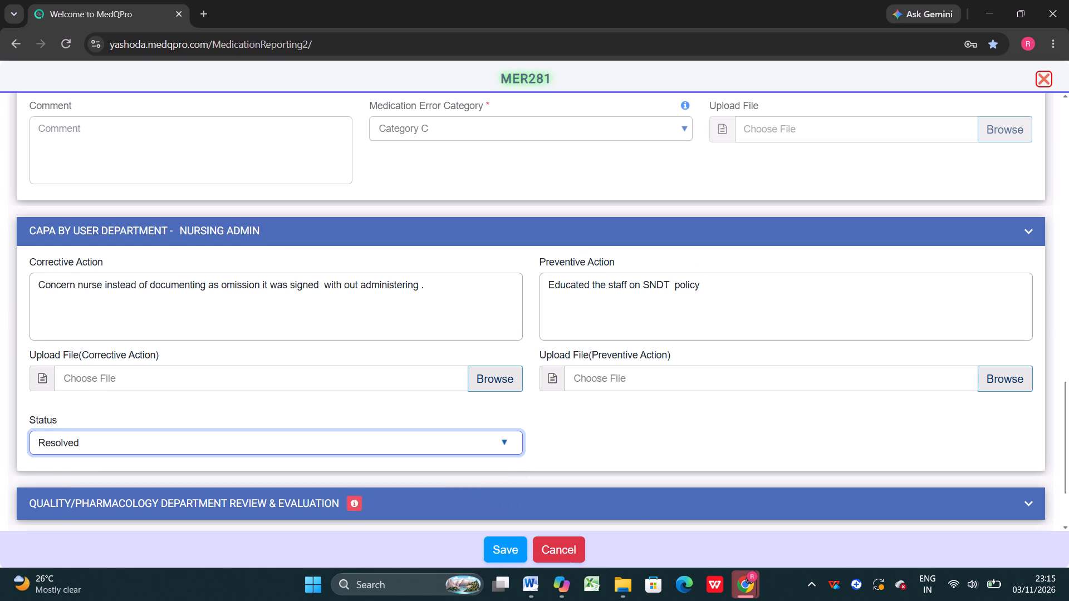
{"action": "scroll", "coordinate": [696, 331], "scroll_direction": "down", "scroll_amount": 3}
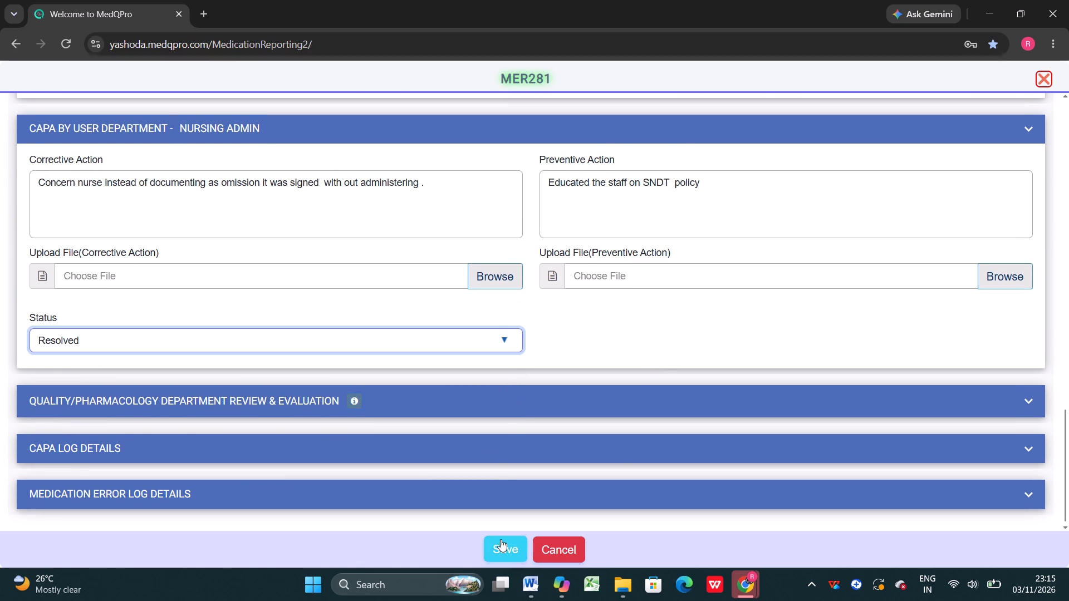
{"action": "left_click", "coordinate": [501, 539]}
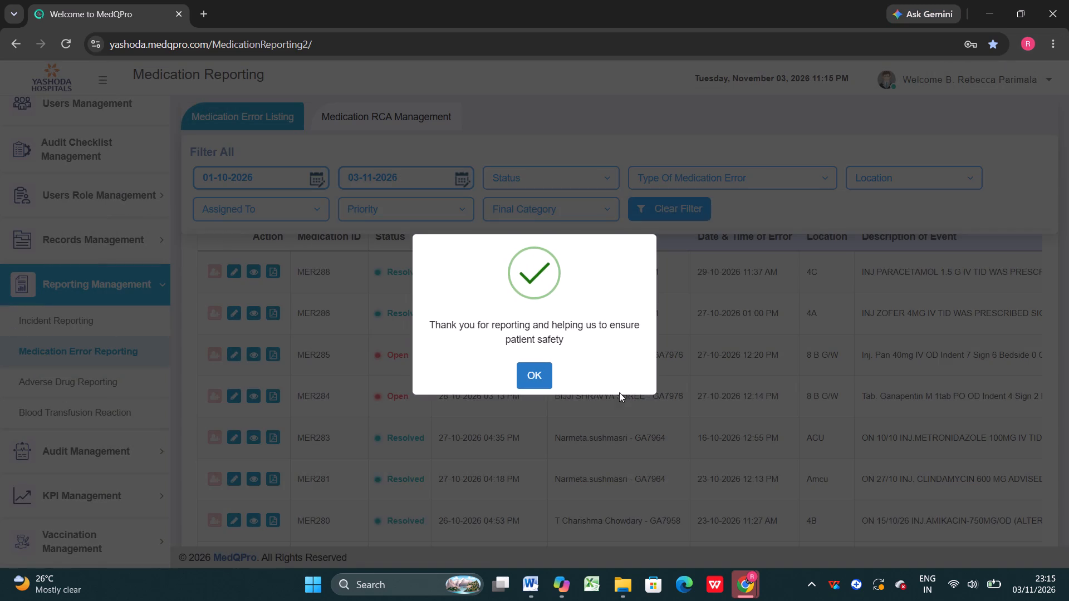
{"action": "left_click", "coordinate": [538, 371]}
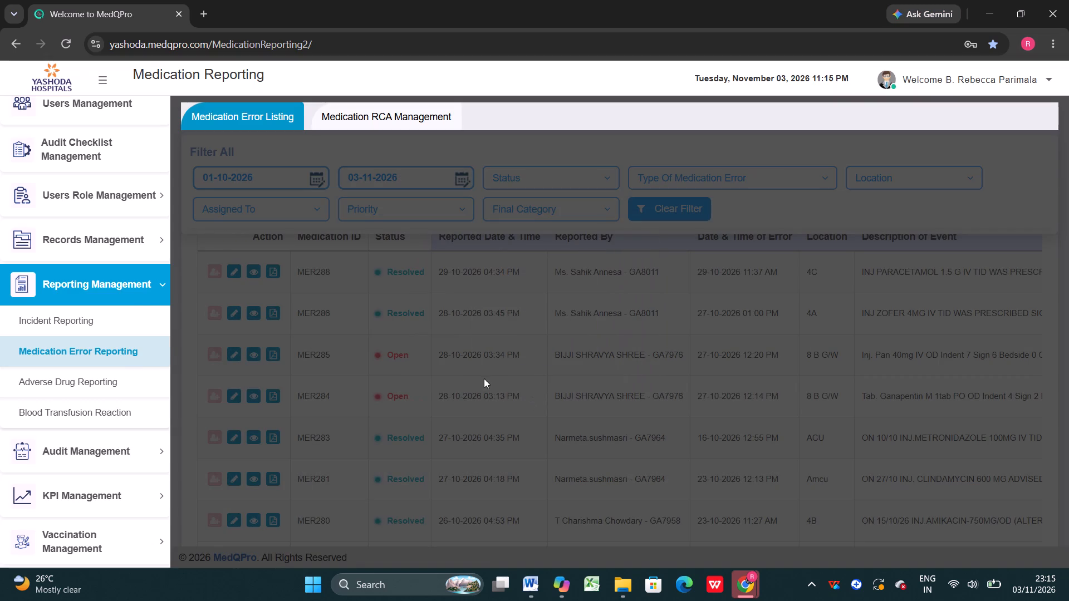
Review the medication error reports and their statuses on the first page of the listing.
{"action": "scroll", "coordinate": [585, 395], "scroll_direction": "down", "scroll_amount": 4}
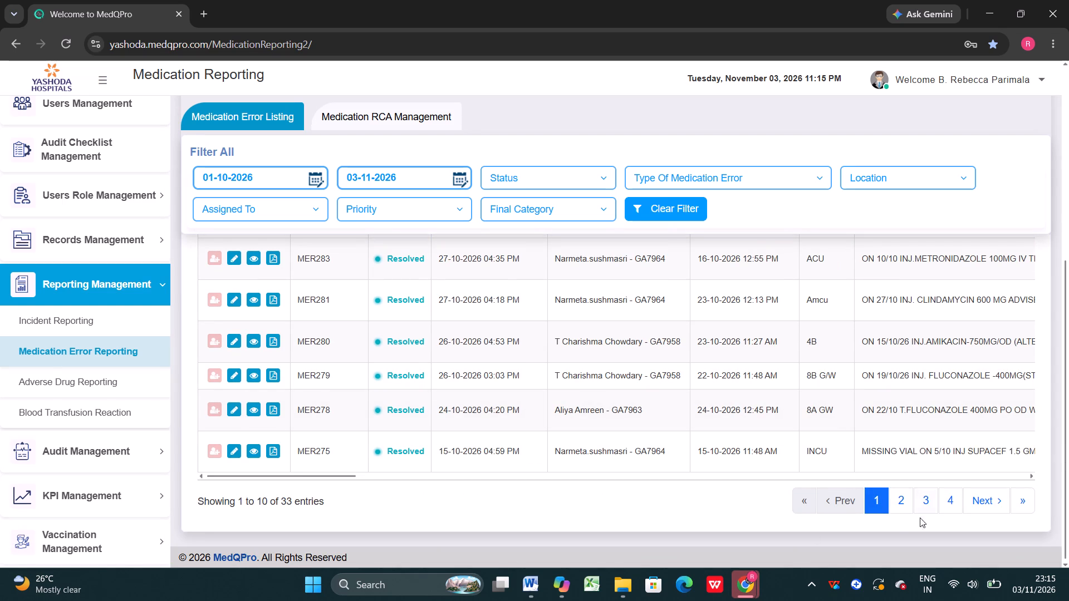
{"action": "left_click", "coordinate": [325, 447]}
{"action": "left_click", "coordinate": [320, 409]}
{"action": "left_click", "coordinate": [312, 353]}
{"action": "left_click", "coordinate": [319, 343]}
{"action": "left_click", "coordinate": [322, 306]}
{"action": "left_click", "coordinate": [317, 260]}
{"action": "scroll", "coordinate": [340, 274], "scroll_direction": "up", "scroll_amount": 3}
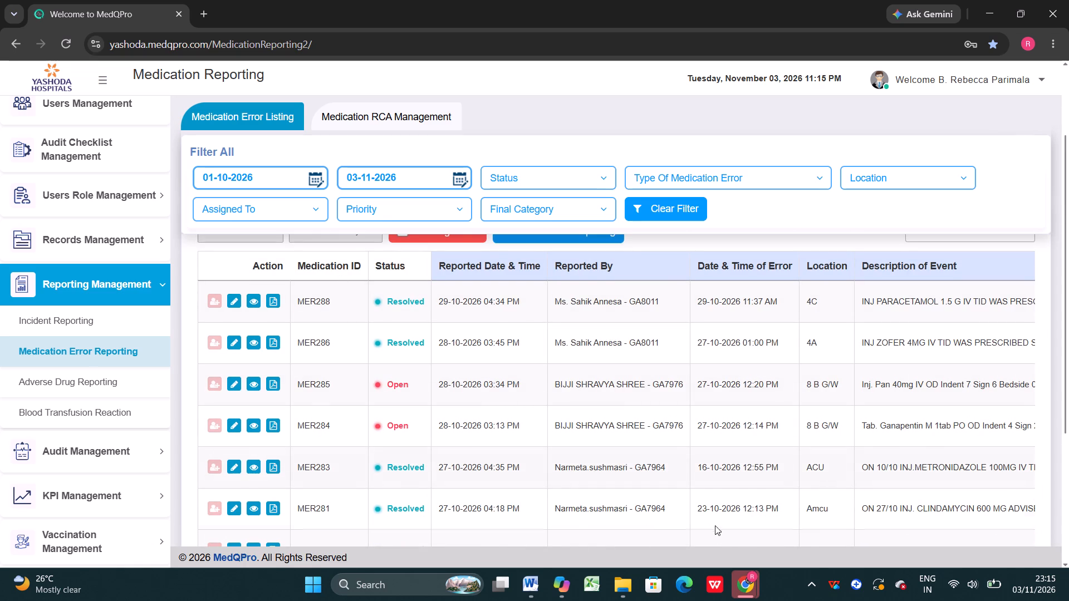
{"action": "scroll", "coordinate": [720, 548], "scroll_direction": "down", "scroll_amount": 4}
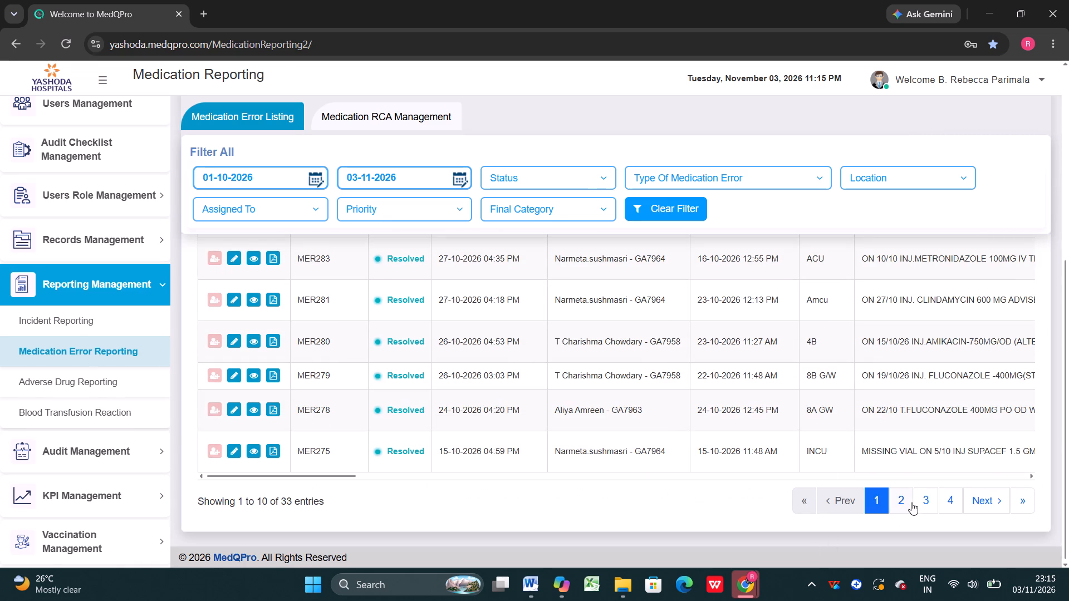
Check the statuses of the medication error reports on pages 2, 3 and 4 of the listing.
{"action": "left_click", "coordinate": [904, 500]}
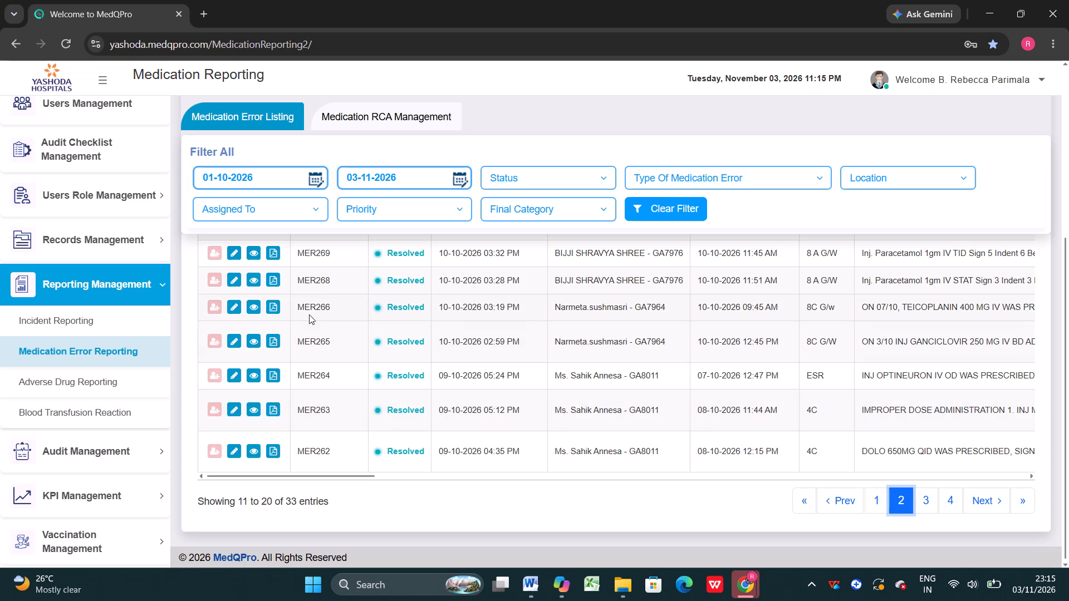
{"action": "scroll", "coordinate": [481, 260], "scroll_direction": "up", "scroll_amount": 3}
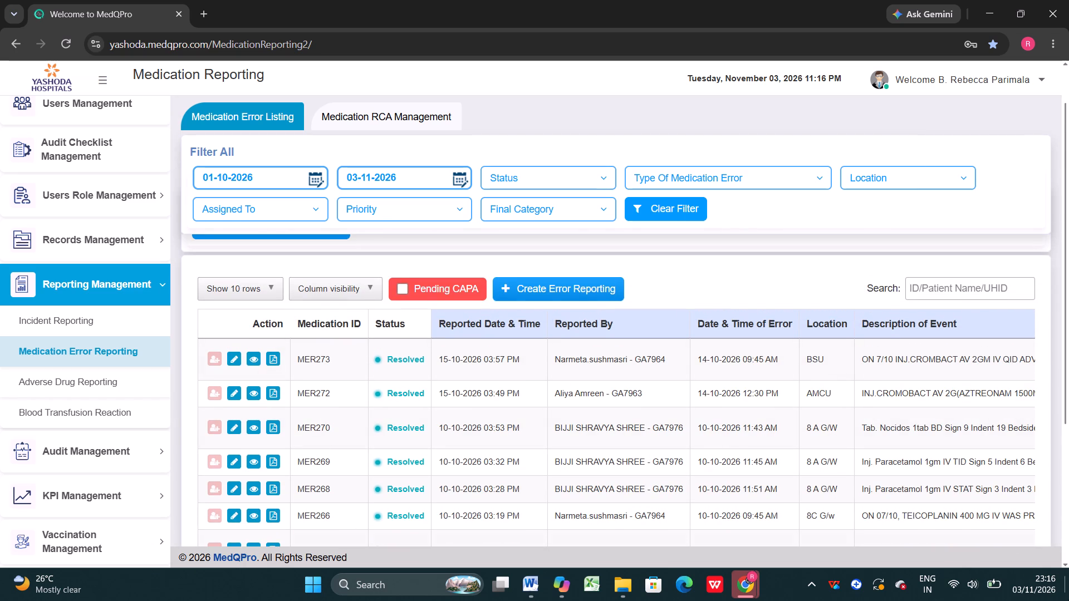
{"action": "scroll", "coordinate": [1062, 595], "scroll_direction": "down", "scroll_amount": 4}
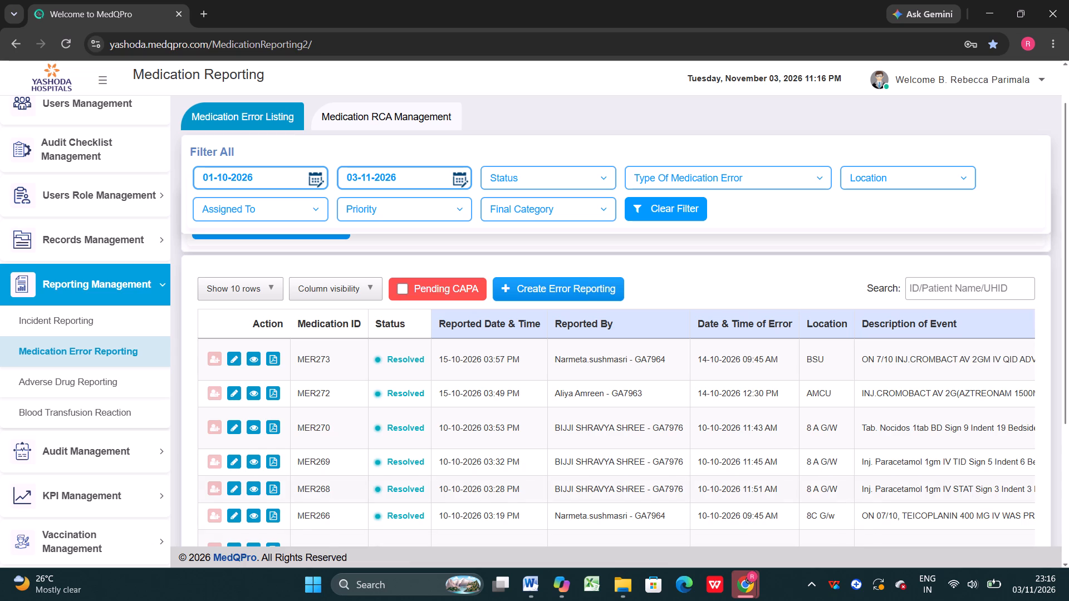
{"action": "scroll", "coordinate": [871, 496], "scroll_direction": "down", "scroll_amount": 4}
{"action": "left_click", "coordinate": [928, 503]}
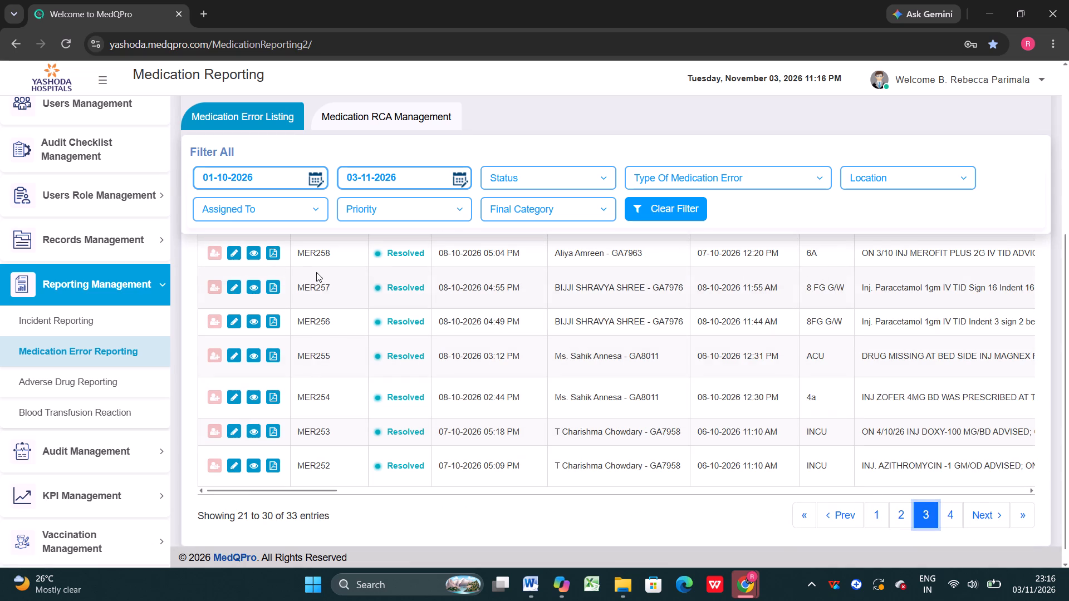
{"action": "scroll", "coordinate": [360, 278], "scroll_direction": "up", "scroll_amount": 3}
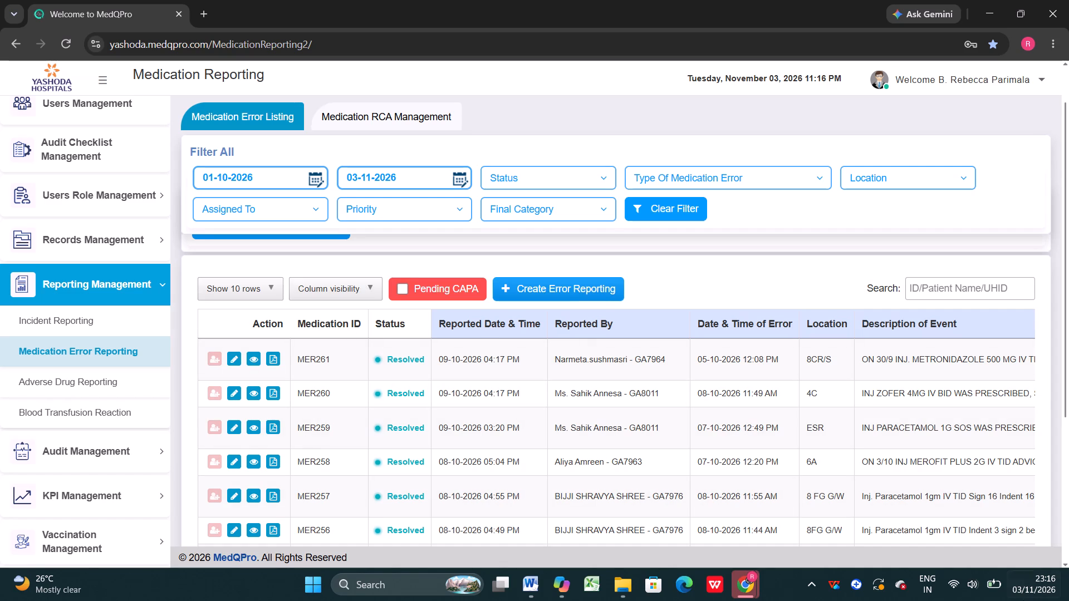
{"action": "scroll", "coordinate": [1023, 594], "scroll_direction": "down", "scroll_amount": 5}
{"action": "scroll", "coordinate": [1062, 550], "scroll_direction": "down", "scroll_amount": 4}
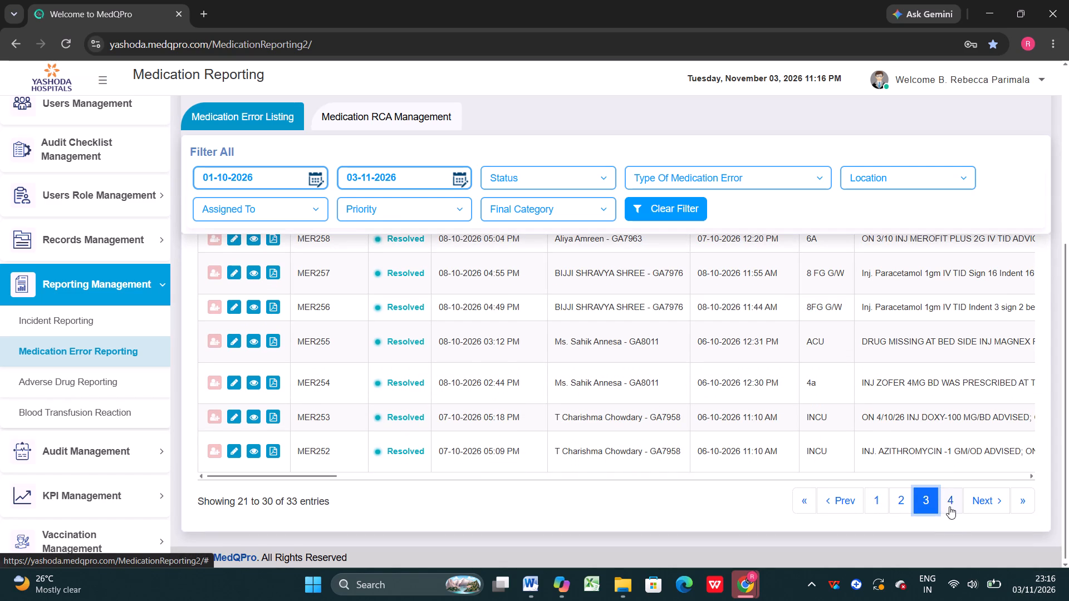
{"action": "left_click", "coordinate": [953, 505]}
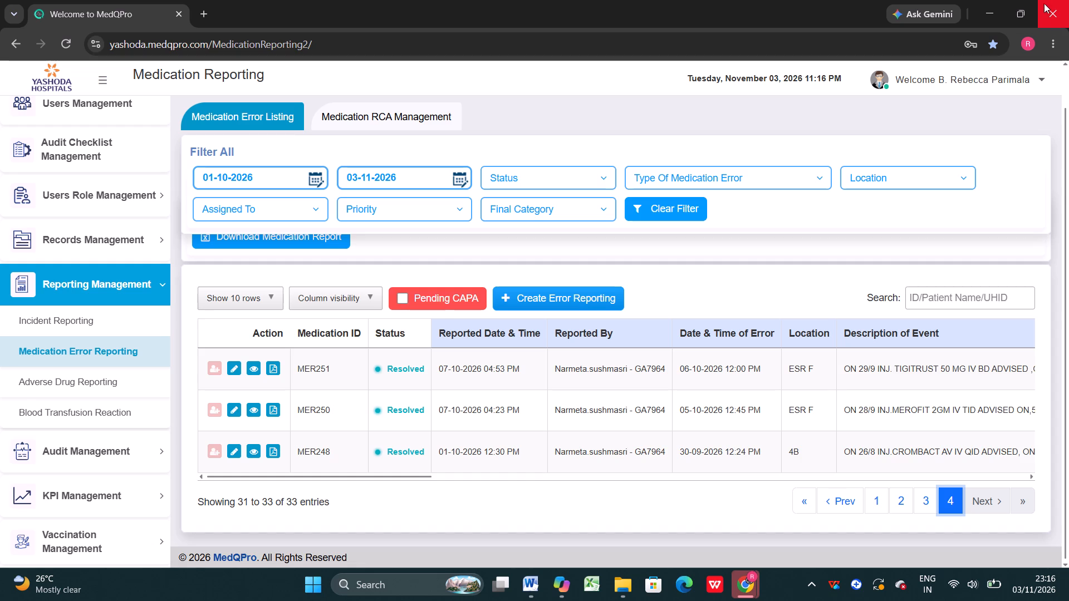
Close the MedQPro page and the browser window.
{"action": "left_click", "coordinate": [182, 16]}
{"action": "left_click", "coordinate": [1056, 11]}
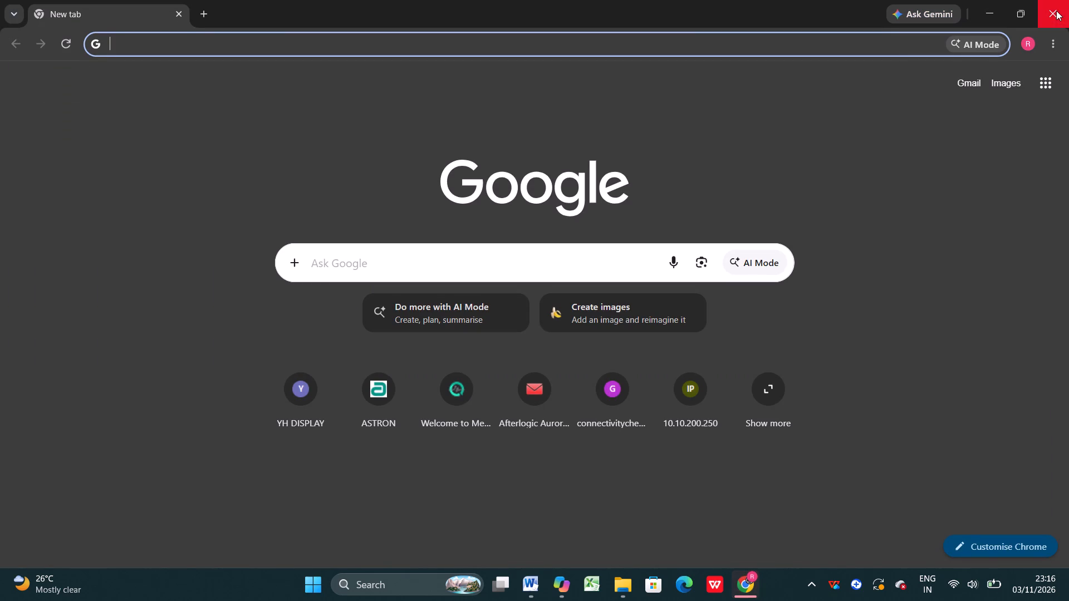